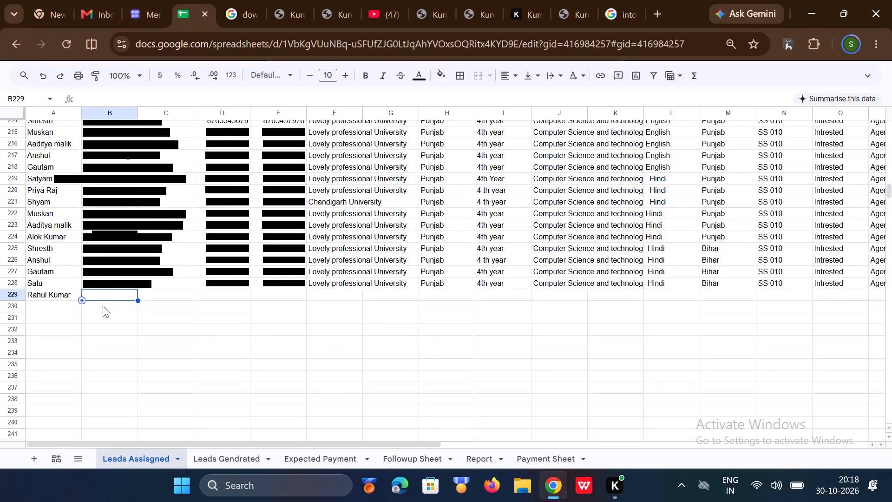
# Fill in the empty column B cell beside the lead's name in row 229 of the Leads Assisgned sheet.
pyautogui.tripleClick(96, 292)
pyautogui.click(96, 292)
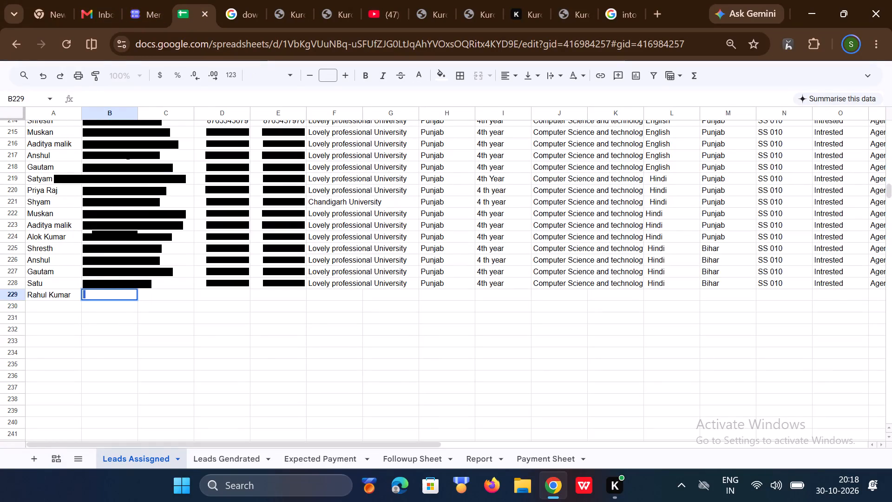
pyautogui.click(96, 292)
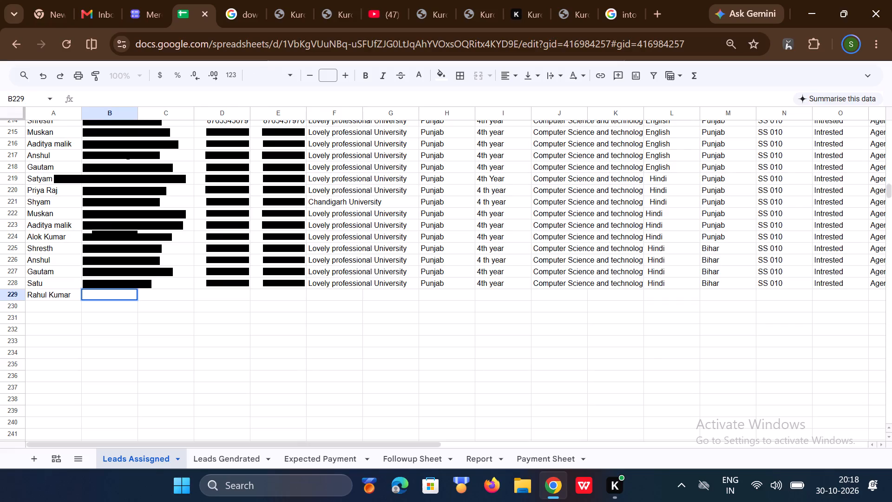
pyautogui.press('r')
pyautogui.doubleClick(96, 292)
pyautogui.press('r')
pyautogui.click(144, 356)
pyautogui.doubleClick(95, 292)
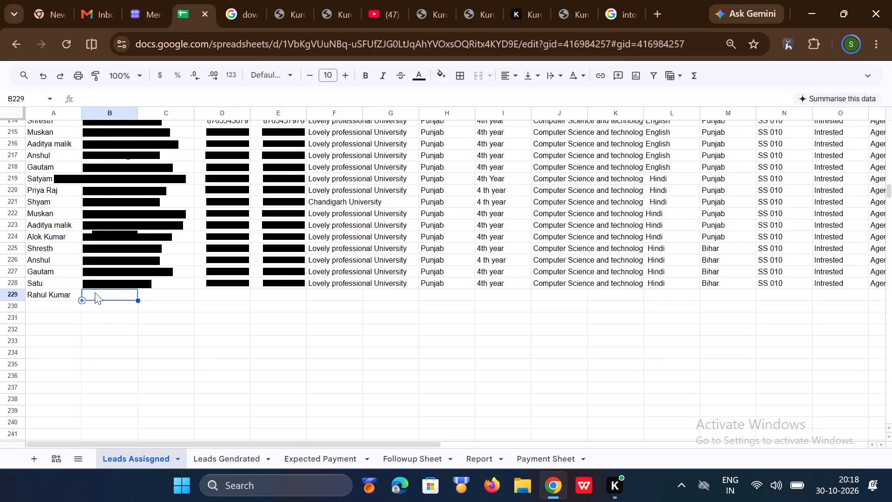
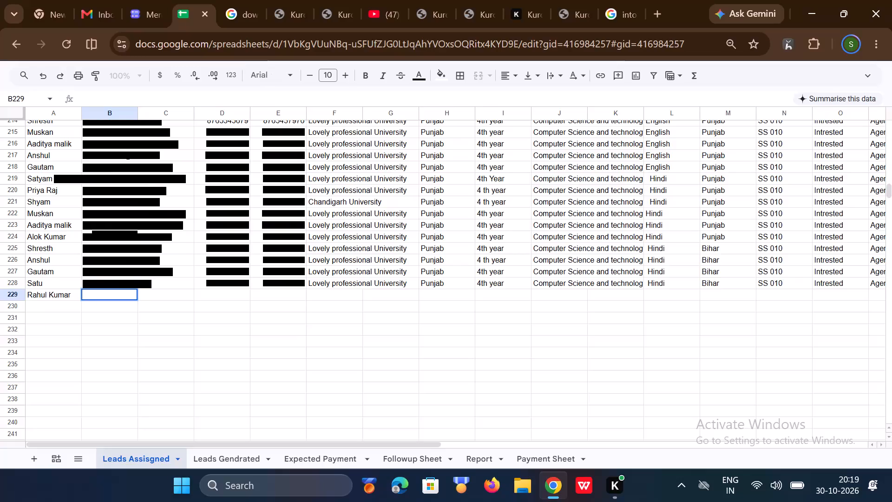
# Enter the new lead's e-mail address in column B of row 229 in the Leads Assisgned sheet.
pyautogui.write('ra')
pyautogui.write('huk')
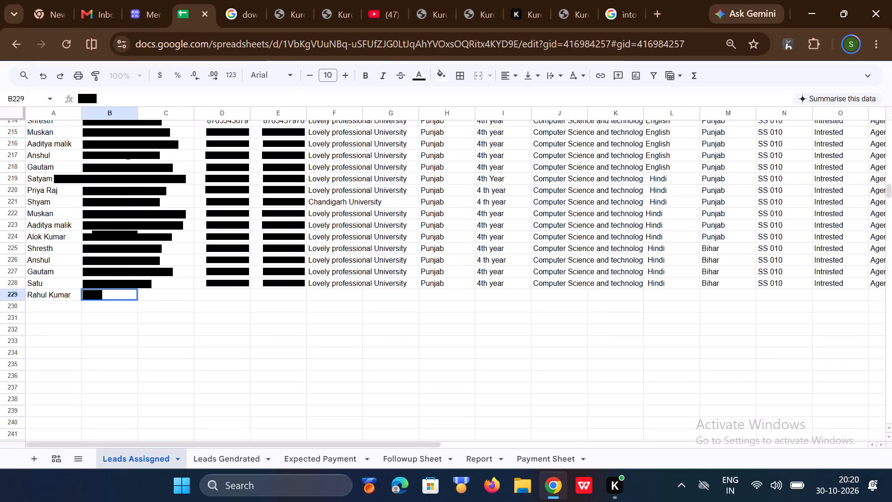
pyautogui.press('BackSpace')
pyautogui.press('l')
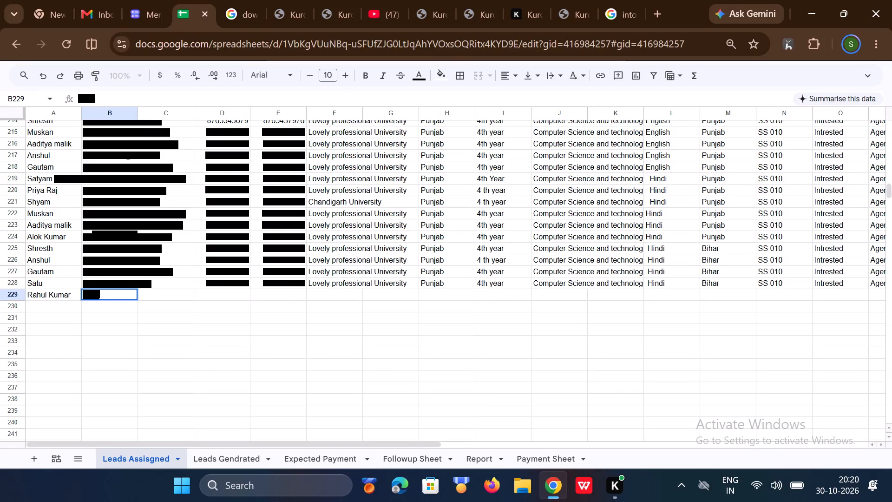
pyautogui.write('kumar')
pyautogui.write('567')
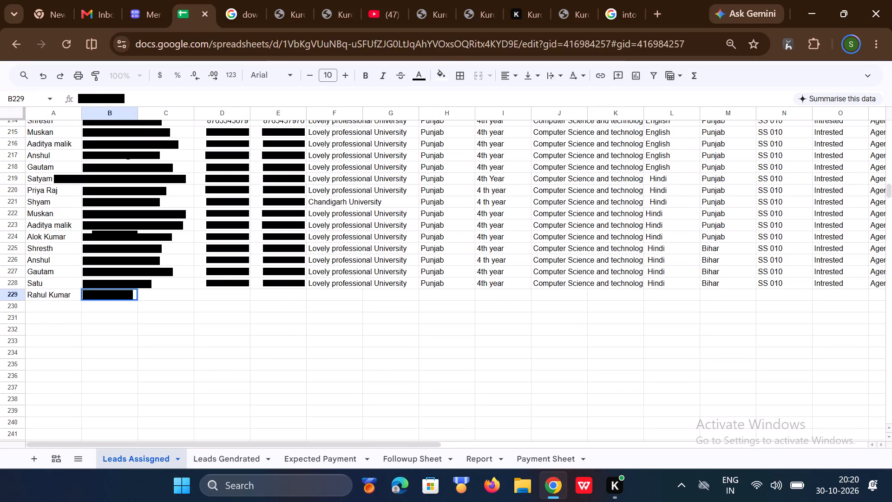
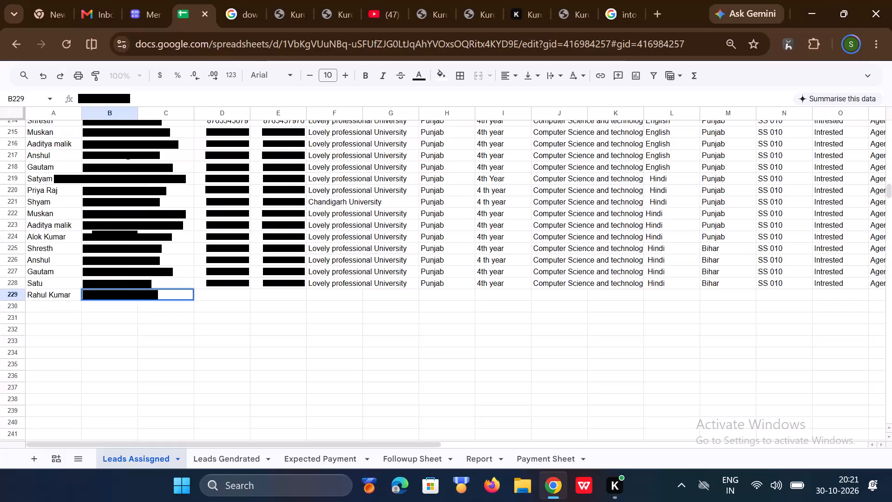
# Complete the new lead's e-mail address in cell B229 with the gmail domain.
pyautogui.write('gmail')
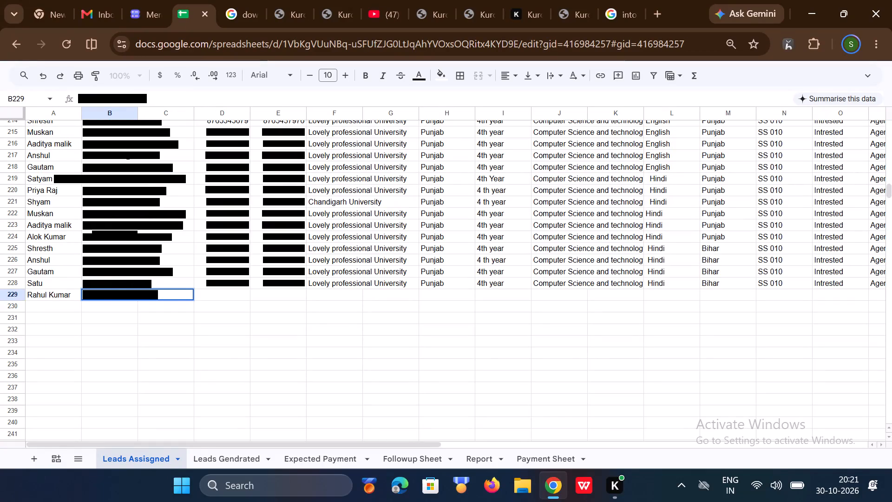
# Select the empty cell D229 in the new lead's row for the phone number entry.
pyautogui.tripleClick(227, 292)
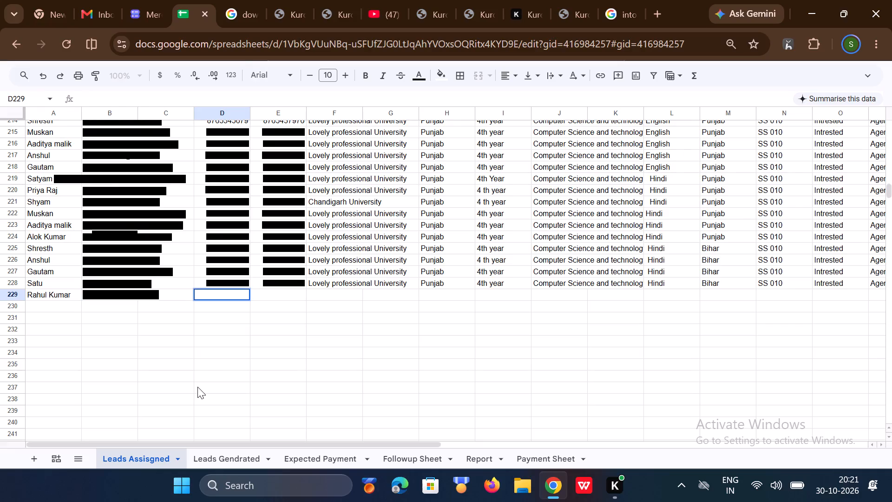
pyautogui.click(226, 301)
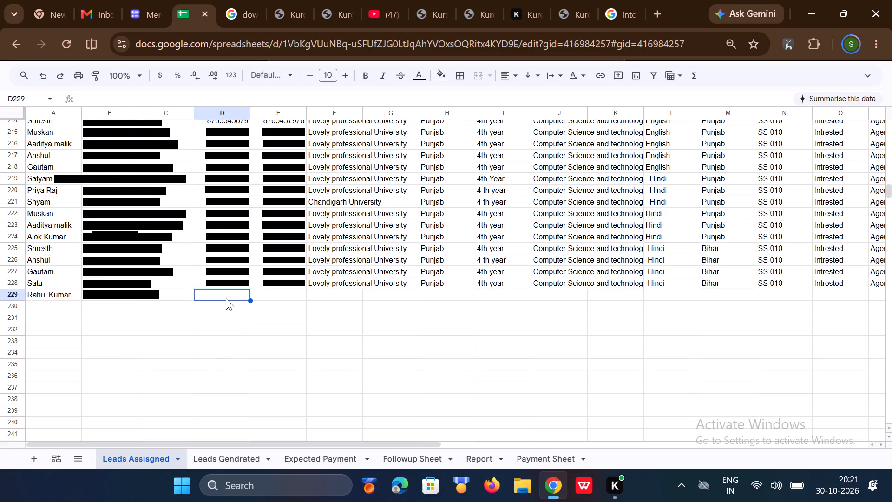
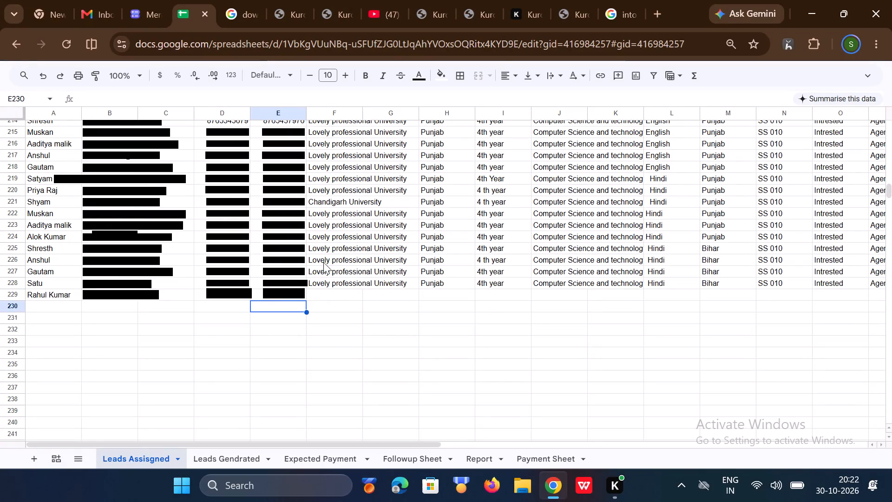
# Open the empty university cell F229 in the new lead's row for editing.
pyautogui.tripleClick(327, 295)
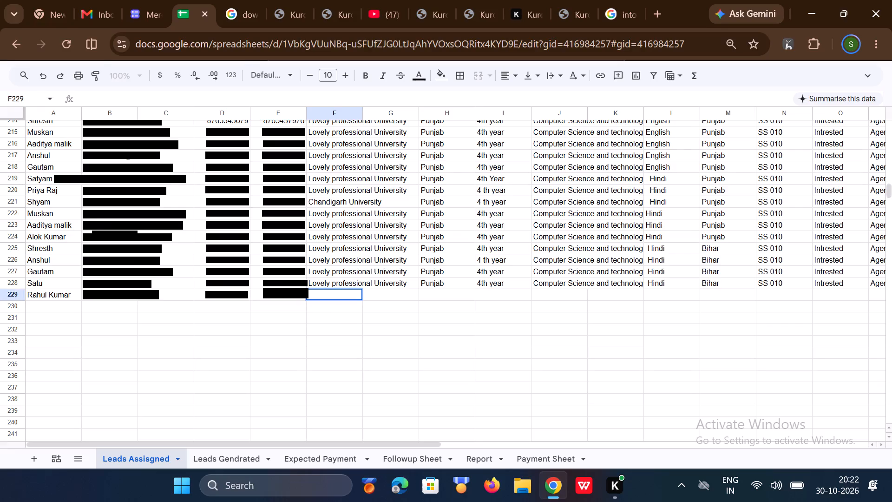
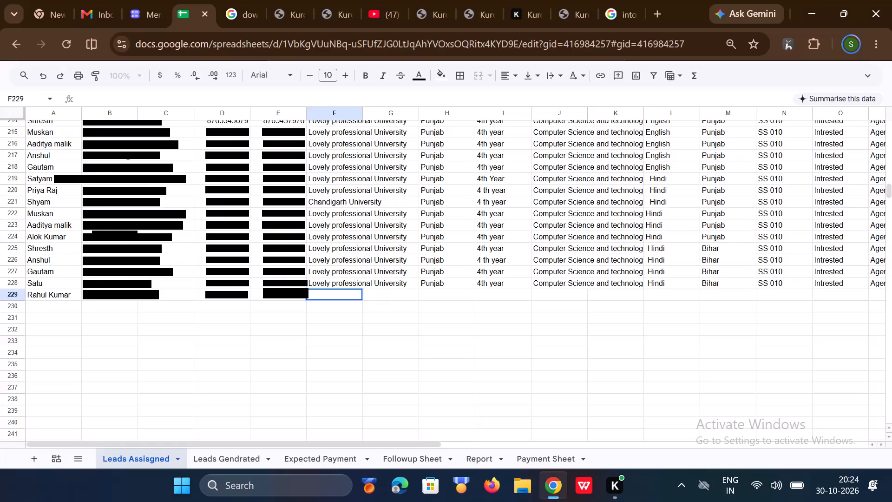
# Enter Lovely professional University as the new lead's university in cell F229.
pyautogui.hotkey('shift', 'l')
pyautogui.press('o')
pyautogui.write('ve')
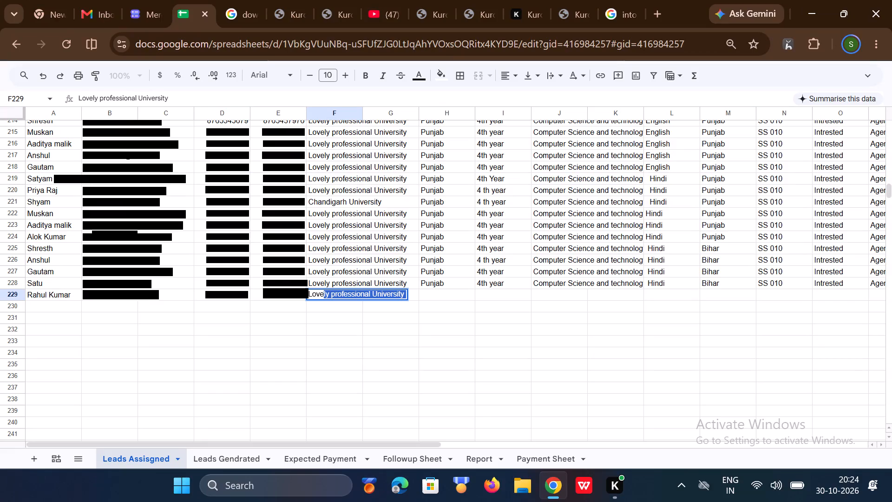
pyautogui.press('i')
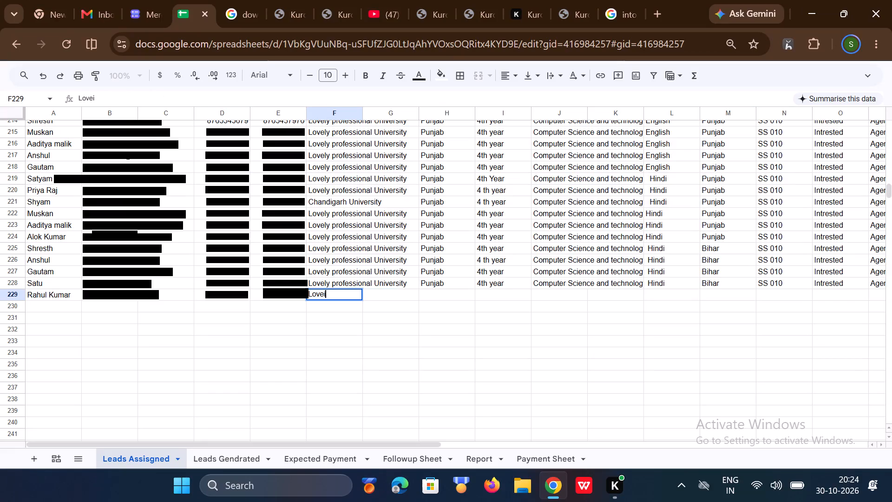
pyautogui.press('BackSpace')
pyautogui.press('l')
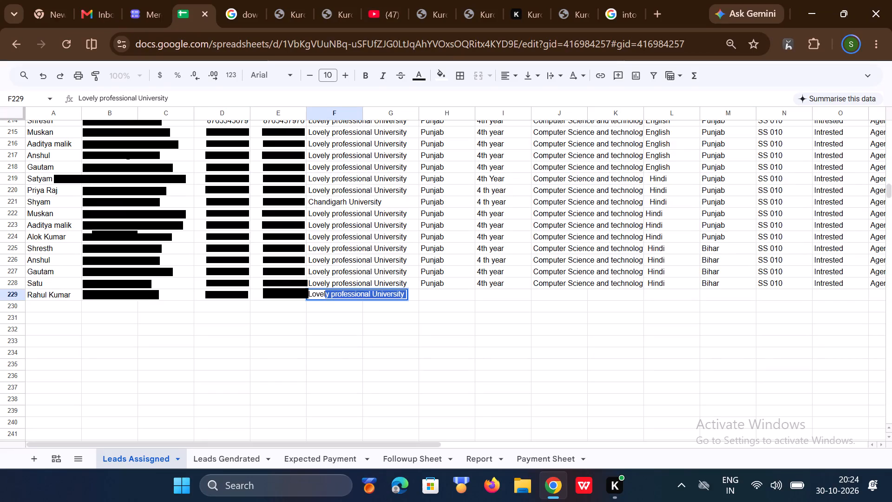
pyautogui.write('y')
pyautogui.press('space')
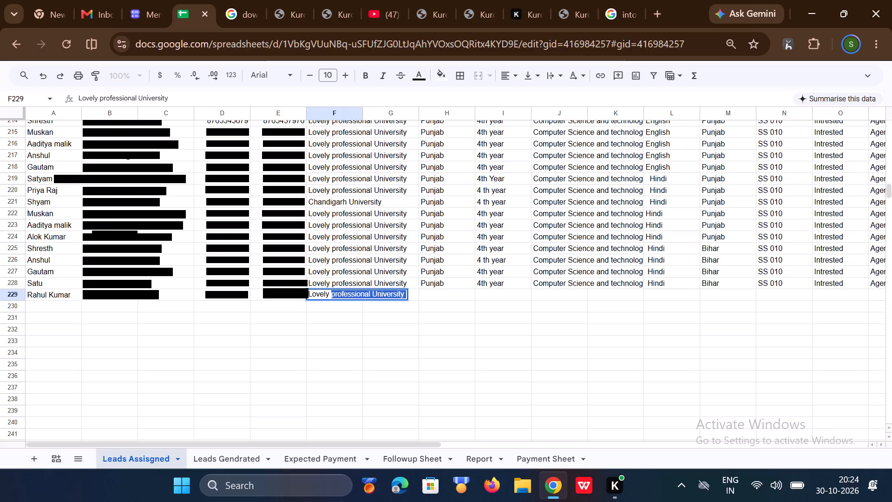
pyautogui.press('p')
pyautogui.press('r')
pyautogui.press('o')
pyautogui.write('fe')
pyautogui.write('ss')
pyautogui.write('ional')
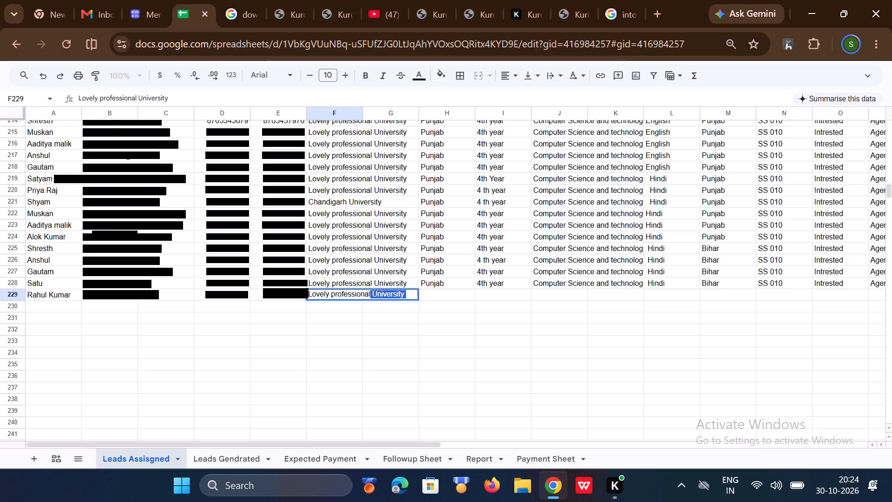
pyautogui.press('space')
pyautogui.hotkey('shift', 'u')
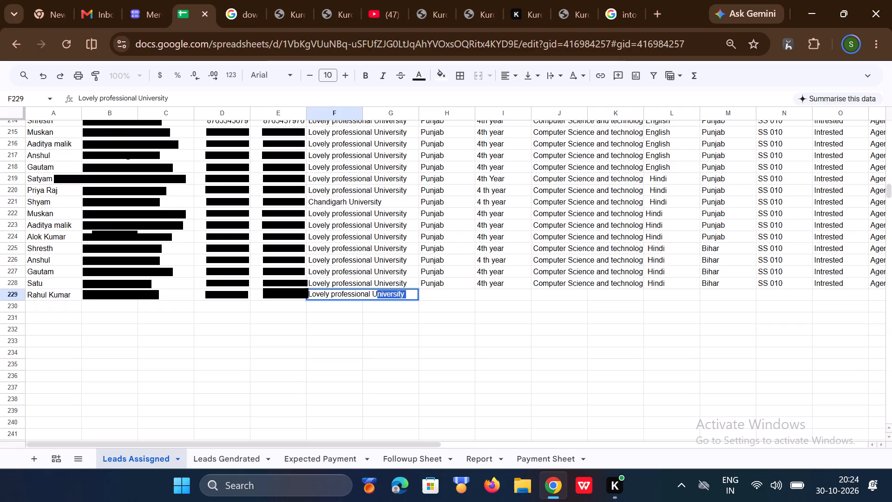
pyautogui.press('n')
pyautogui.press('i')
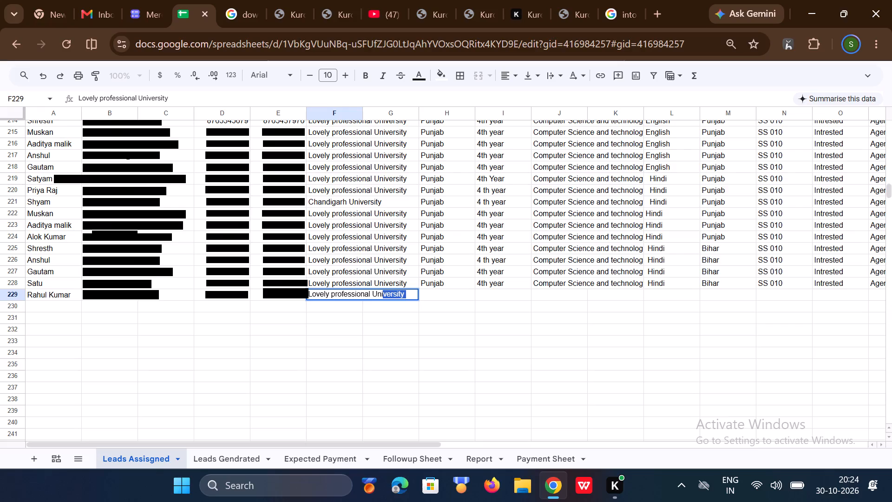
pyautogui.press('i')
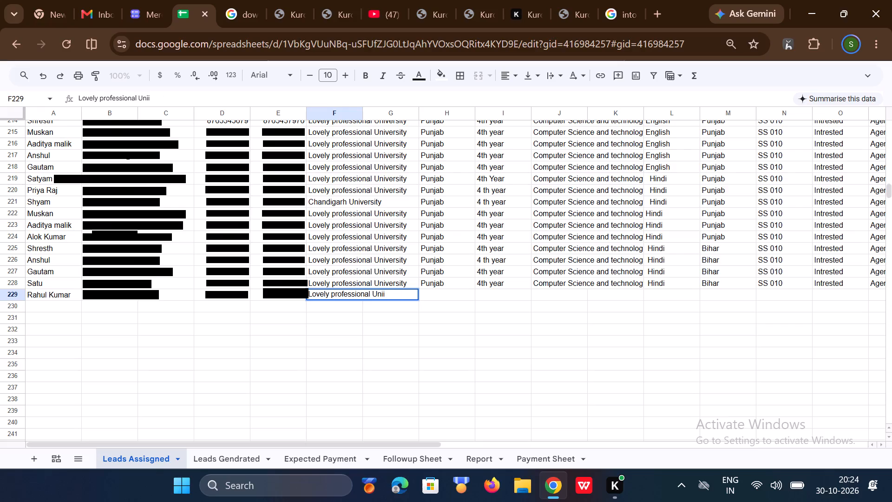
pyautogui.press('BackSpace')
pyautogui.write('versity')
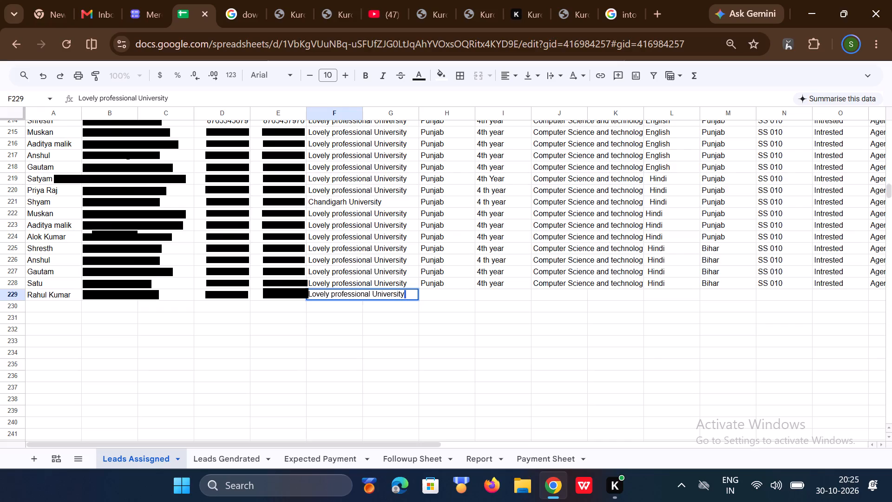
# Enter Punjab in cell H229 of the new lead's row, with a capital P.
pyautogui.doubleClick(443, 296)
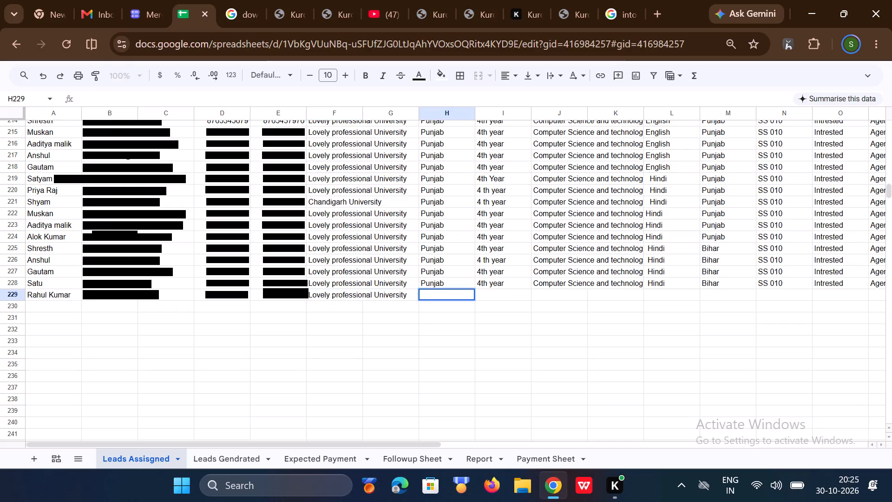
pyautogui.write('pu')
pyautogui.press('BackSpace')
pyautogui.press('BackSpace')
pyautogui.press('BackSpace')
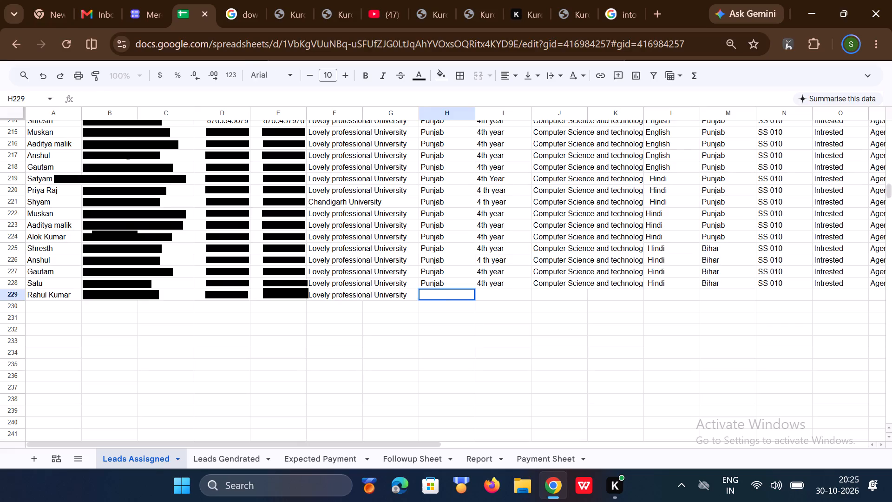
pyautogui.hotkey('shift', 'p')
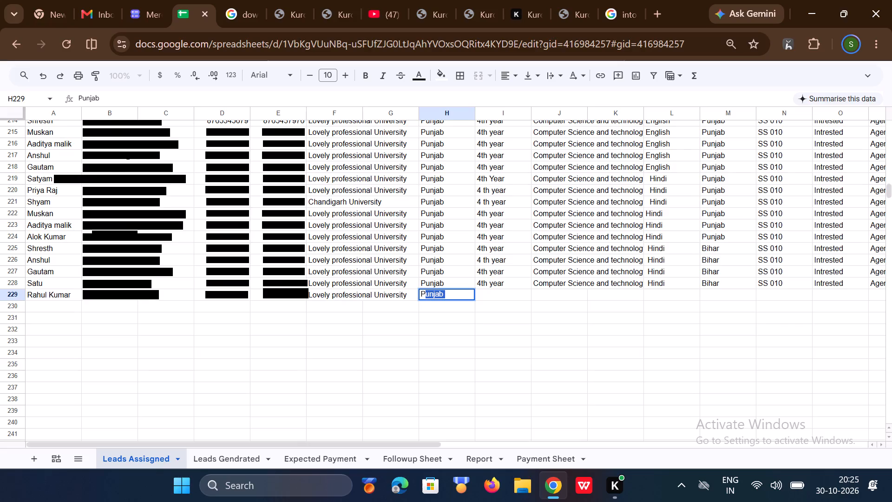
pyautogui.click(443, 296)
# Enter 4th year as the new lead's year of study in cell I229.
pyautogui.click(515, 299)
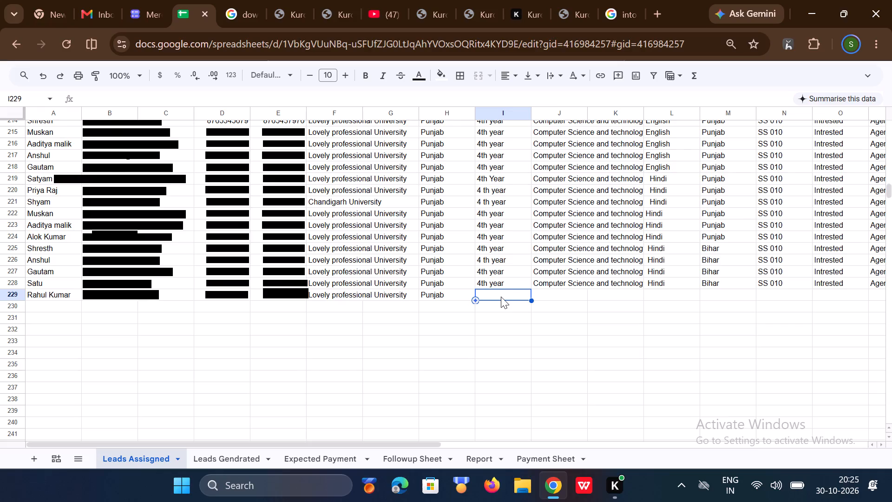
pyautogui.doubleClick(498, 297)
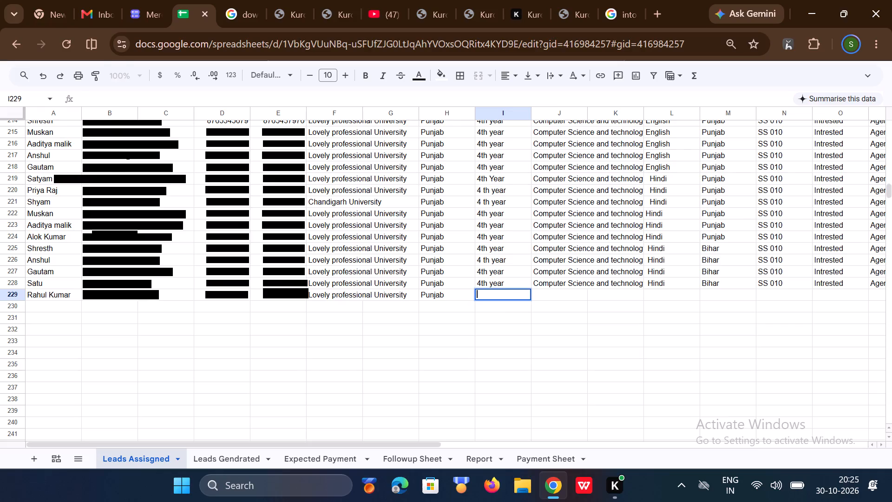
pyautogui.press('4')
pyautogui.write('th')
pyautogui.press('space')
pyautogui.write('year')
pyautogui.press('space')
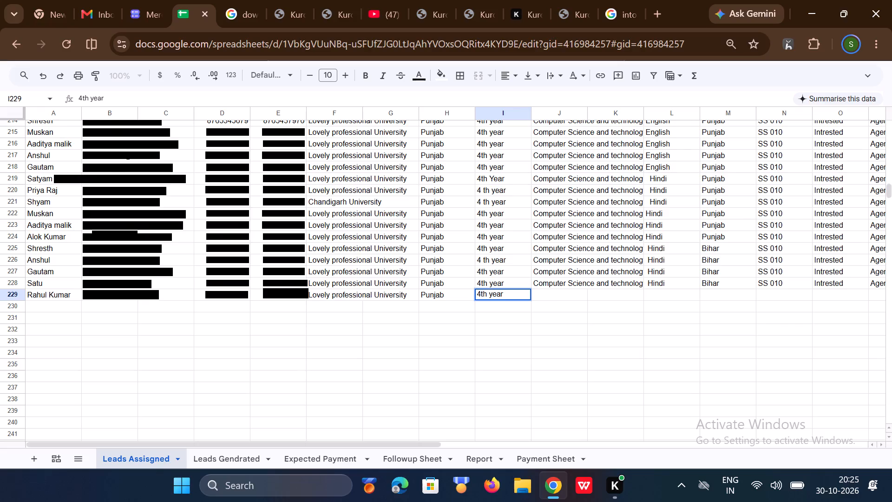
# Enter Computer Science and technology as the new lead's course in cell J229.
pyautogui.moveTo(547, 298); pyautogui.dragTo(560, 297)
pyautogui.doubleClick(560, 297)
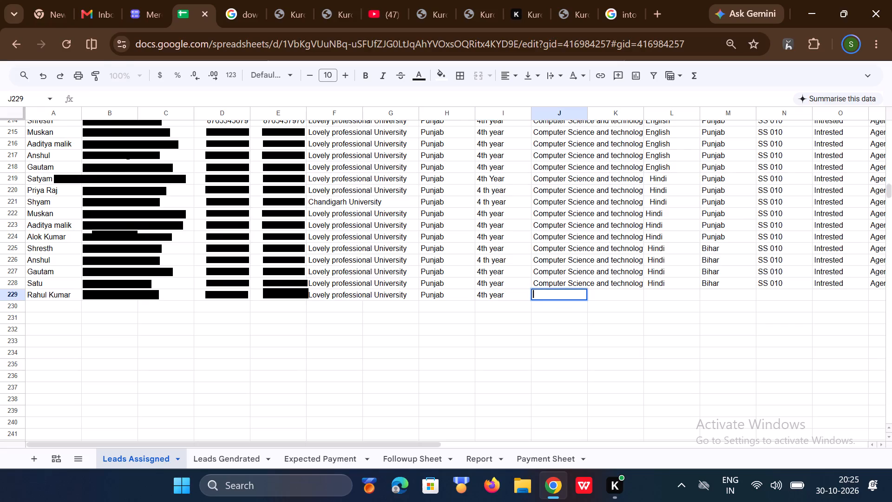
pyautogui.click(560, 297)
pyautogui.hotkey('shift', 'c')
pyautogui.write('omp')
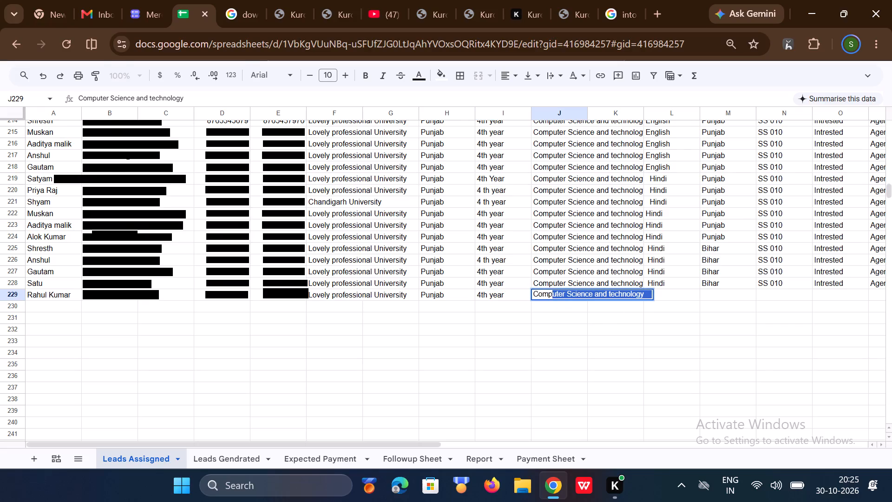
pyautogui.write('uter')
pyautogui.press('space')
pyautogui.hotkey('shift', 's')
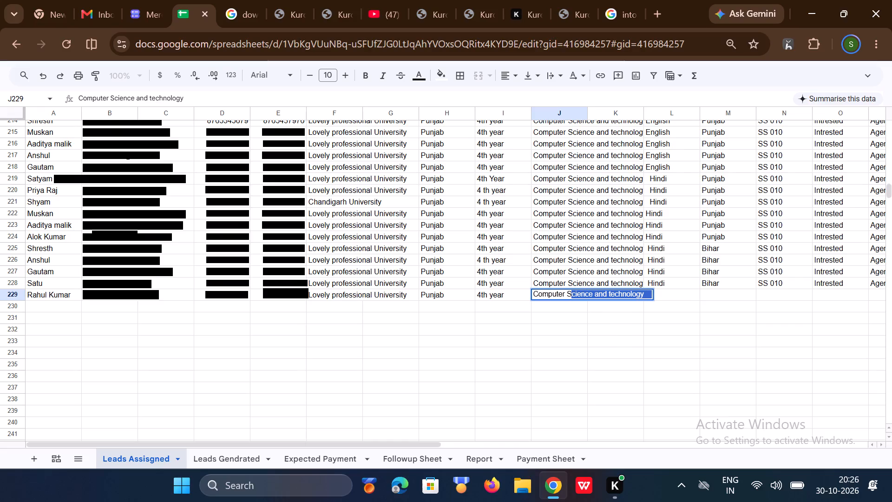
pyautogui.press('c')
pyautogui.write('ie')
pyautogui.write('nce and')
pyautogui.press('space')
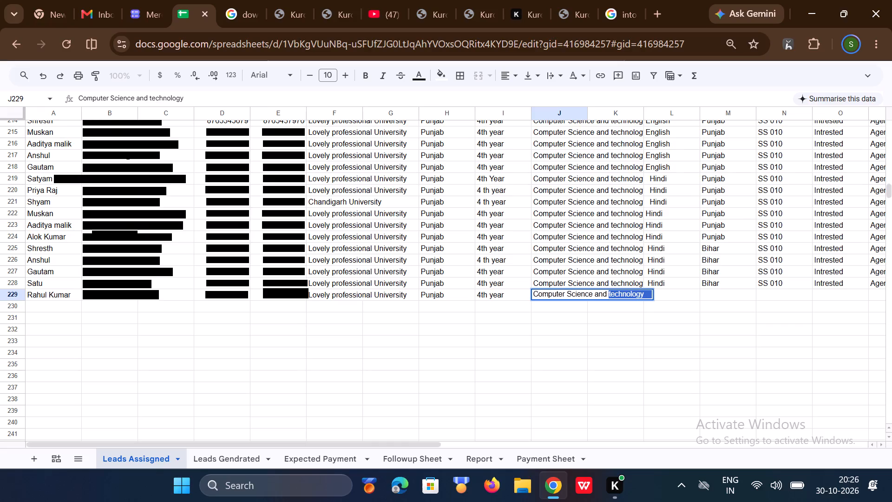
pyautogui.write('techn')
pyautogui.press('o')
pyautogui.write('lo')
pyautogui.write('gy')
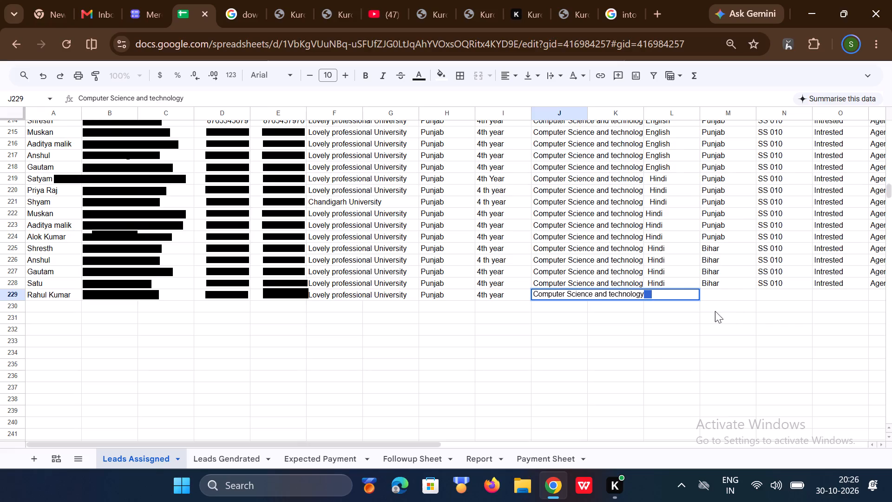
pyautogui.click(715, 311)
# Enter Hindi as the new lead's language in cell L229.
pyautogui.doubleClick(666, 293)
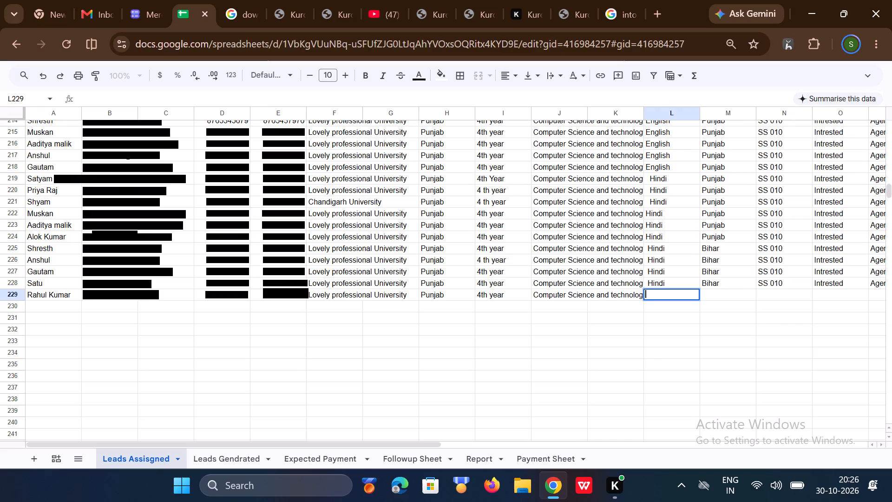
pyautogui.click(666, 293)
pyautogui.hotkey('shift', 'h')
pyautogui.write('indi')
pyautogui.press('space')
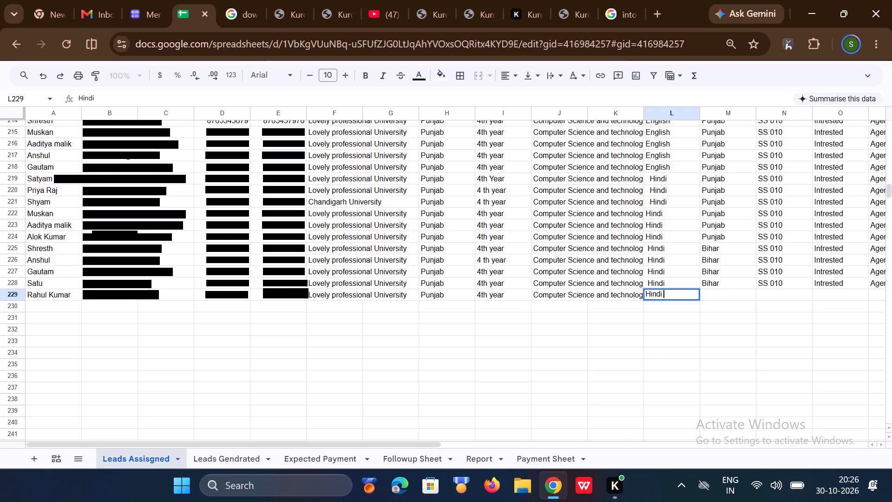
# Open the empty state cell M229 in the new lead's row for editing.
pyautogui.click(725, 296)
pyautogui.click(725, 296)
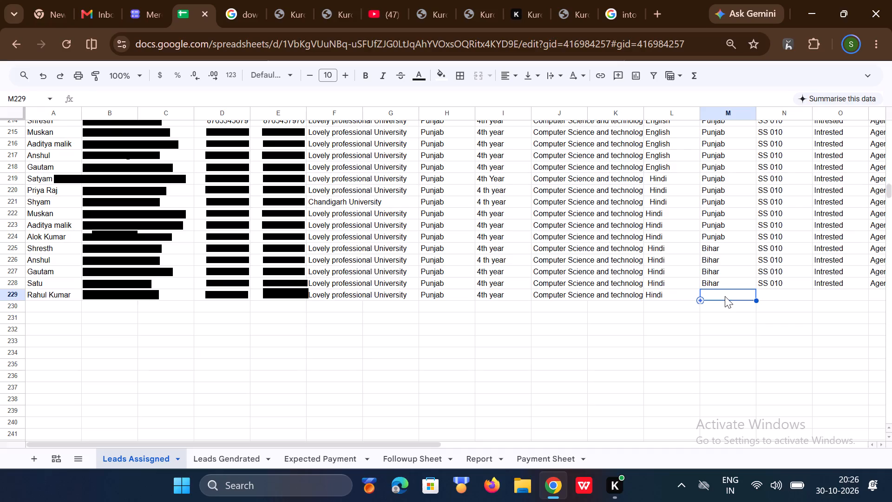
pyautogui.hotkey('shift', 'w')
pyautogui.press('BackSpace')
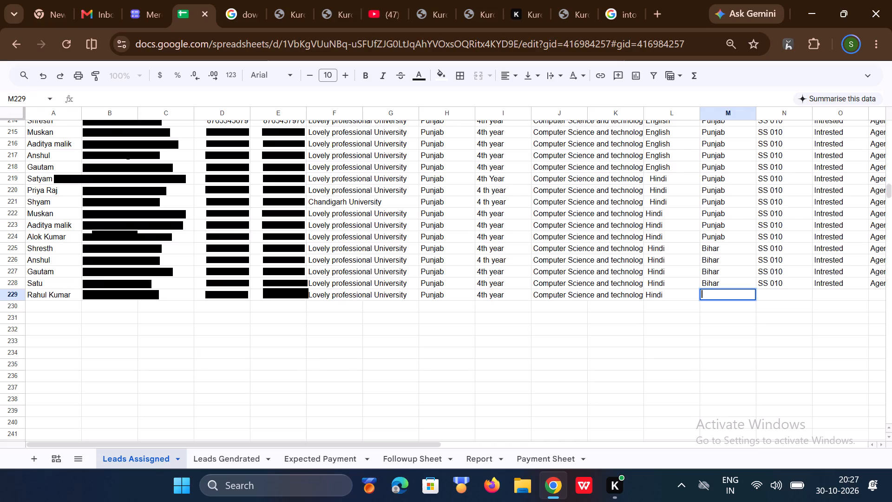
pyautogui.hotkey('shift', 'p')
pyautogui.press('BackSpace')
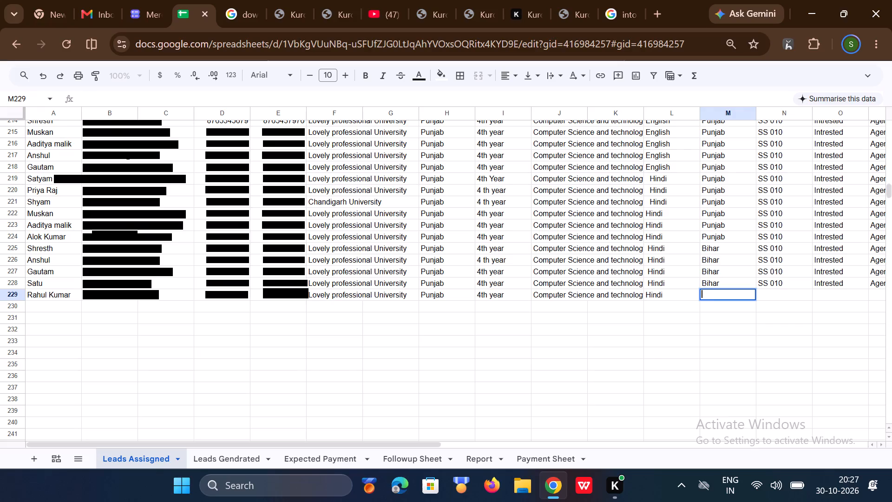
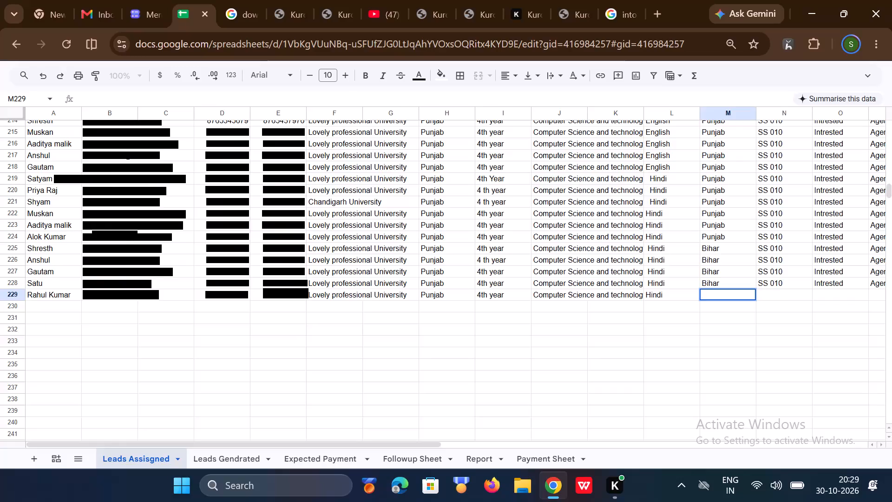
# Enter Bihar as the new lead's state in cell M229.
pyautogui.hotkey('shift', 'k')
pyautogui.press('BackSpace')
pyautogui.hotkey('shift', 'r')
pyautogui.press('BackSpace')
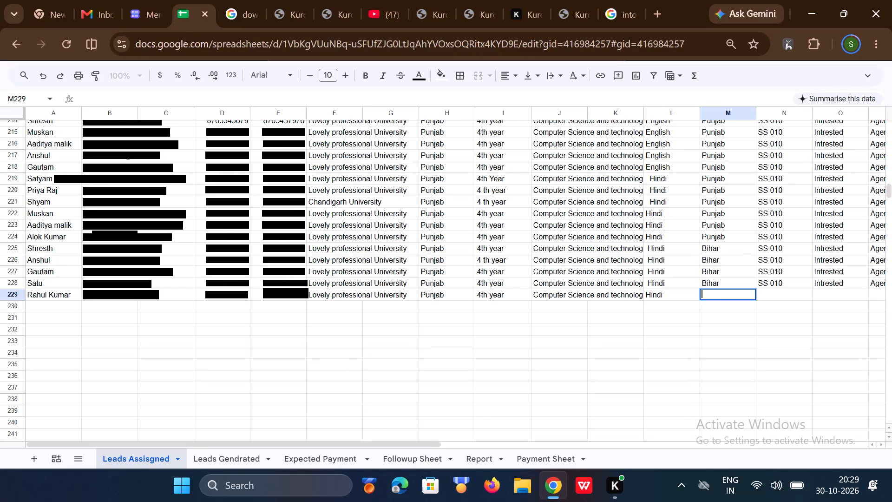
pyautogui.write('BV')
pyautogui.press('BackSpace')
pyautogui.write('ihatr')
pyautogui.press('BackSpace')
pyautogui.press('BackSpace')
pyautogui.press('r')
# Enter the code SS 010 in cell N229 of the new lead's row.
pyautogui.doubleClick(775, 291)
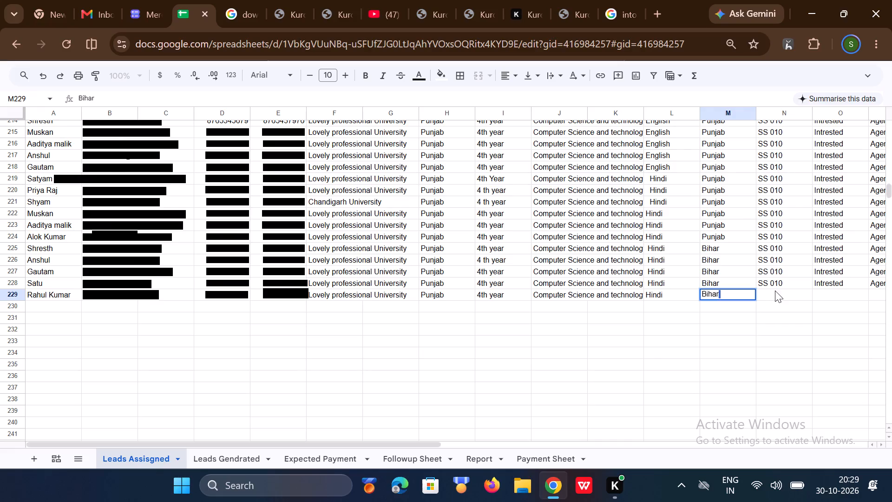
pyautogui.doubleClick(775, 299)
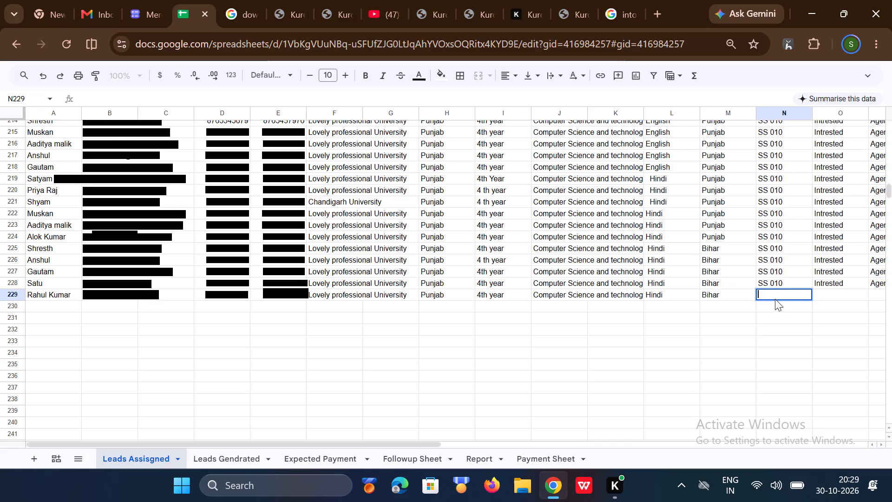
pyautogui.click(773, 297)
pyautogui.write('SS')
pyautogui.press('space')
pyautogui.write('0l')
pyautogui.press('BackSpace')
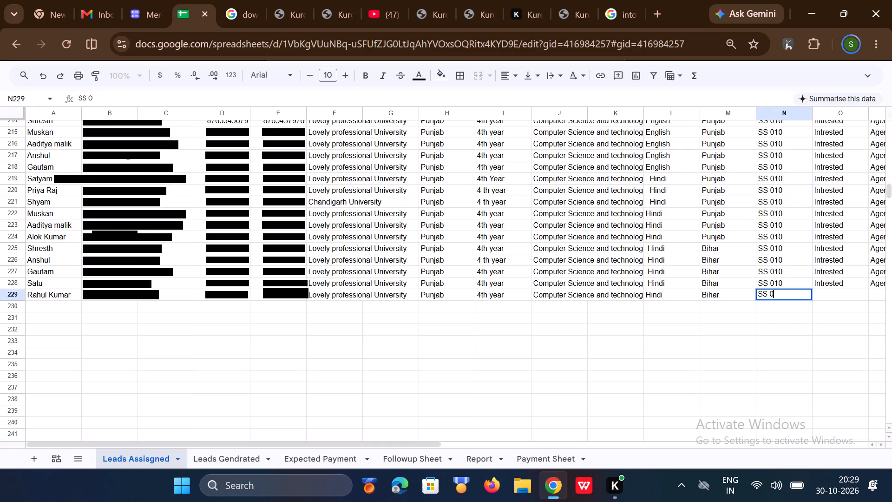
pyautogui.press('1')
pyautogui.press('0')
# Enter Intrested as the new lead's status in cell O229.
pyautogui.doubleClick(826, 292)
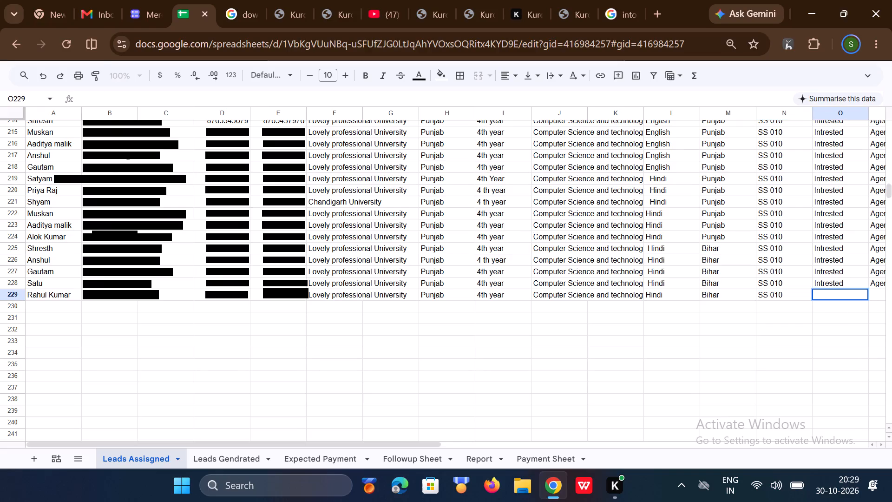
pyautogui.hotkey('shift', 'i')
pyautogui.write('nt')
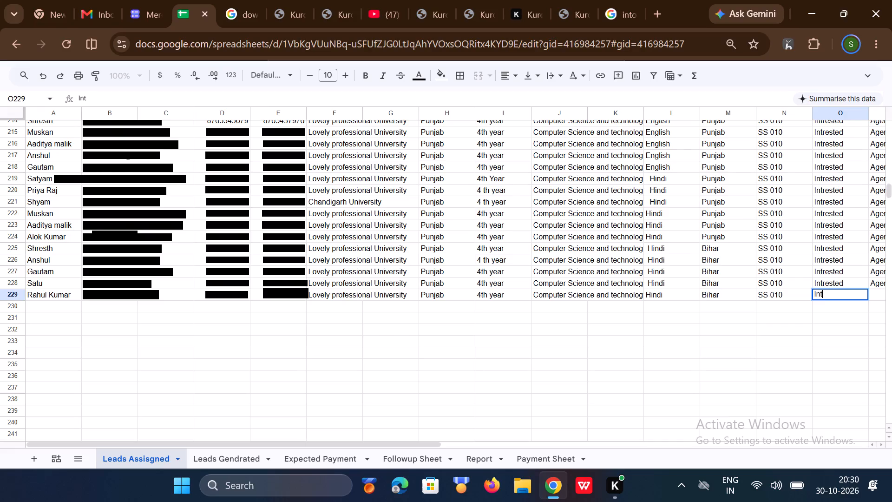
pyautogui.write('rested')
# Enter Agent in cell P229 of the new lead's row.
pyautogui.hscroll(-2, 840, 313)
pyautogui.hscroll(2, 840, 313)
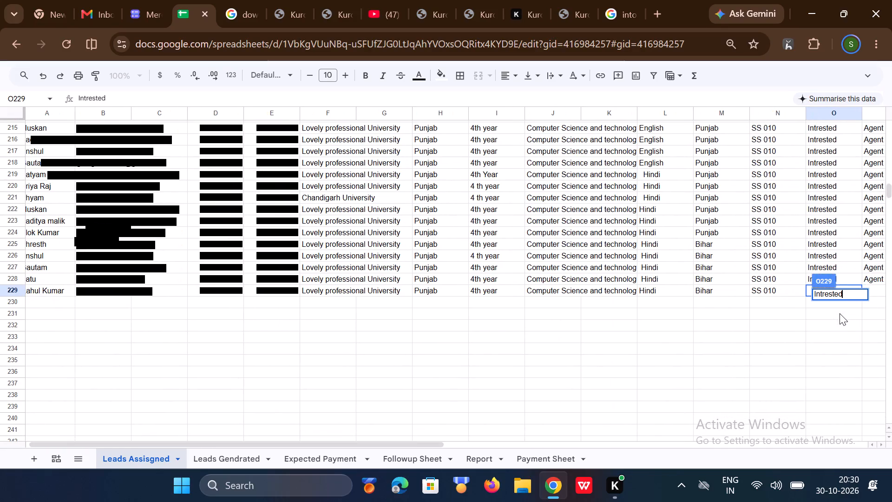
pyautogui.click(866, 304)
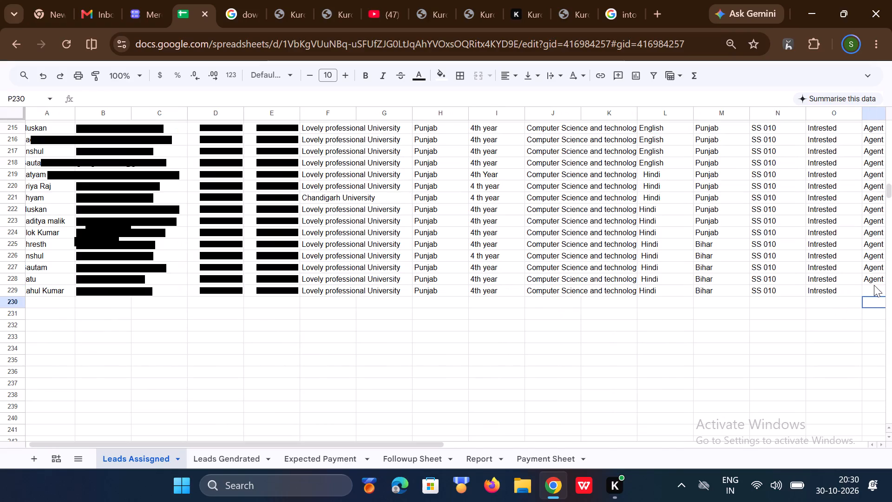
pyautogui.click(874, 284)
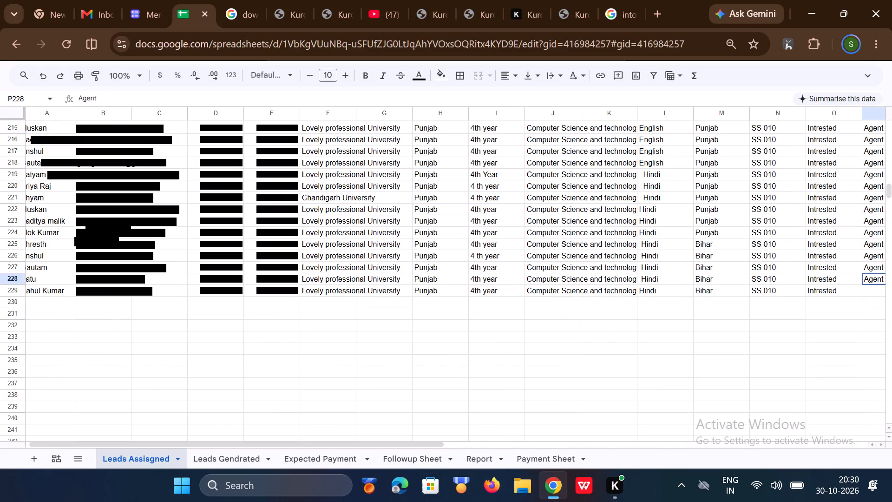
pyautogui.click(877, 285)
pyautogui.doubleClick(869, 288)
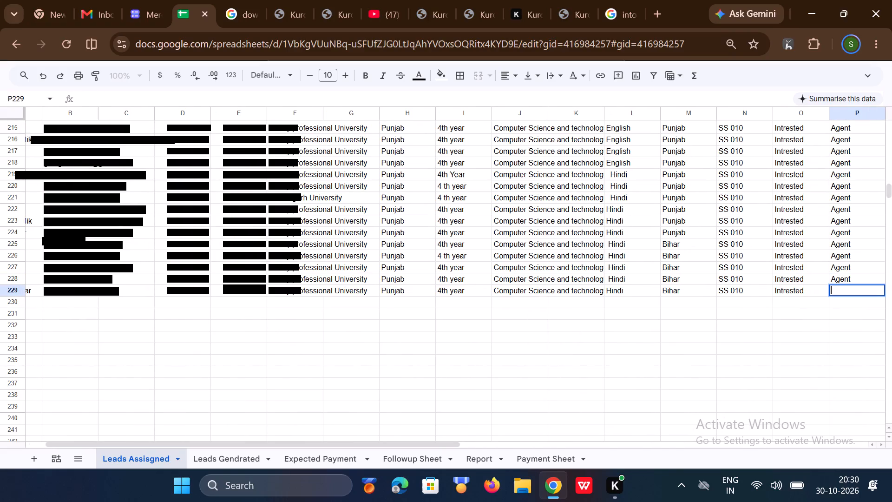
pyautogui.hotkey('shift', 'a')
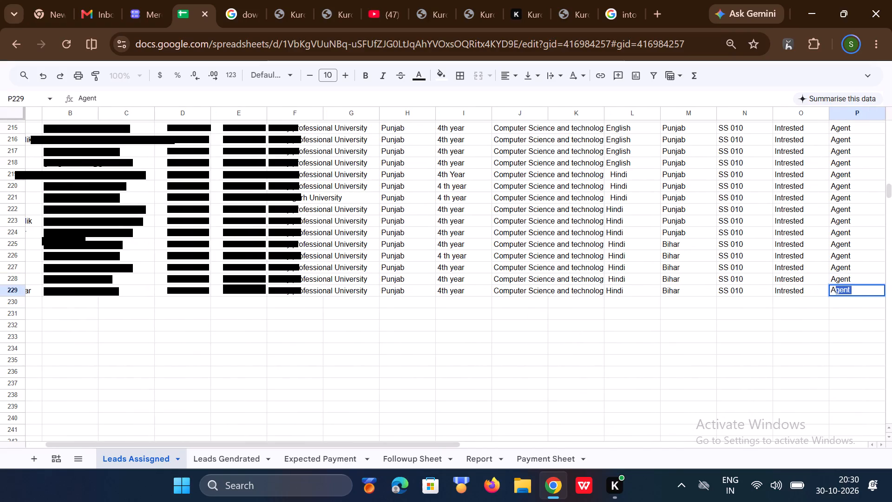
pyautogui.write('gent')
pyautogui.click(866, 321)
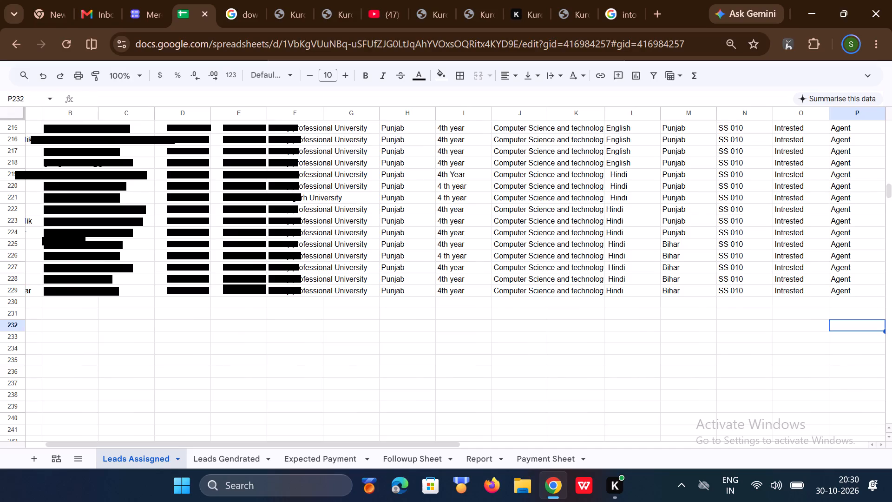
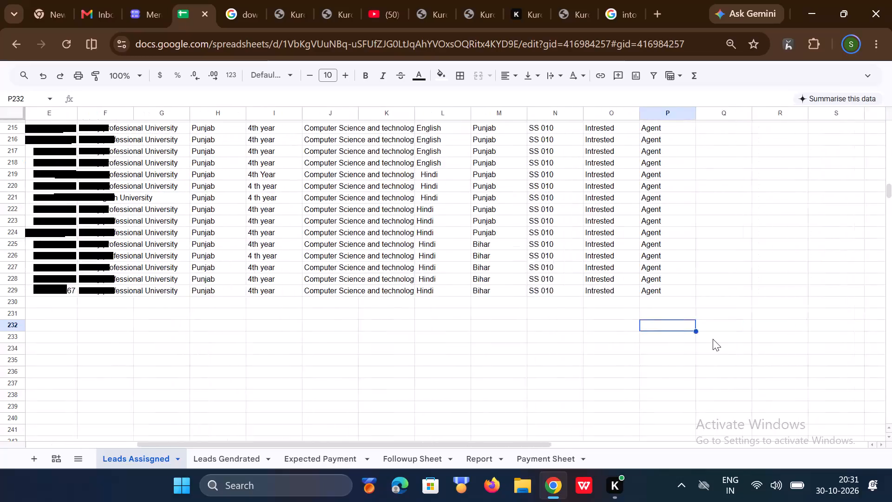
# Open the empty name cell A230 for editing to start the next lead's row.
pyautogui.hscroll(7, 713, 339)
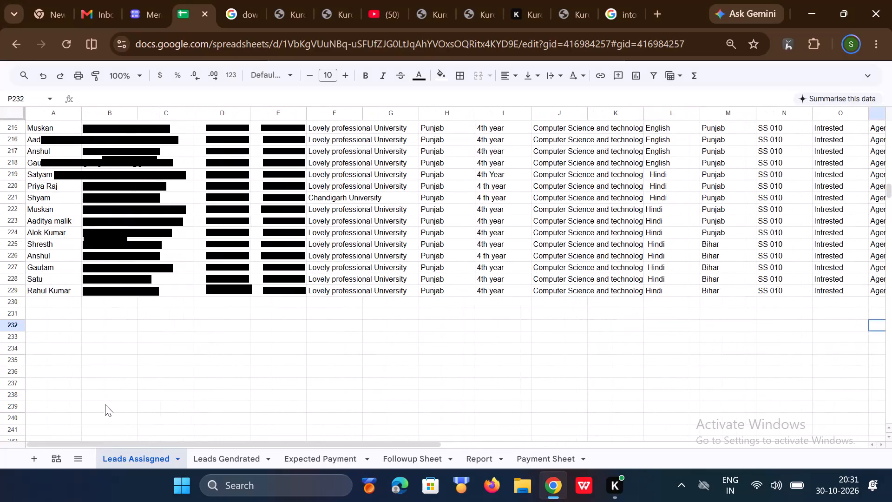
pyautogui.click(41, 302)
pyautogui.tripleClick(41, 302)
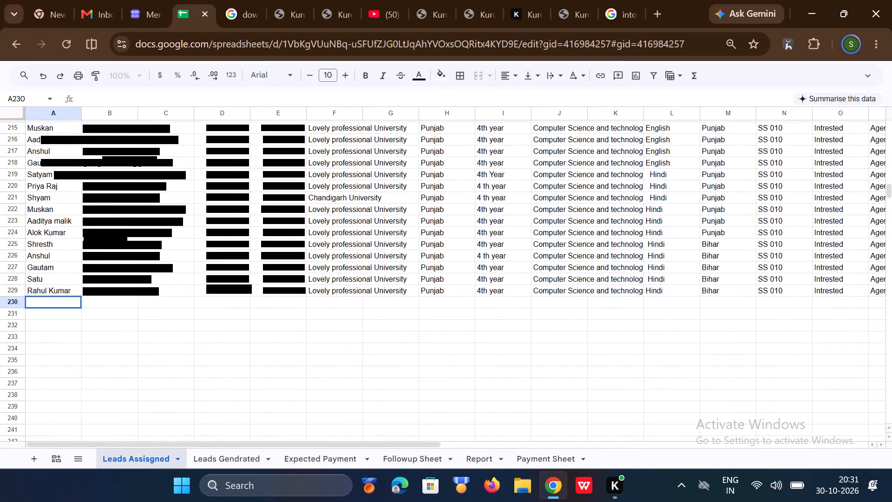
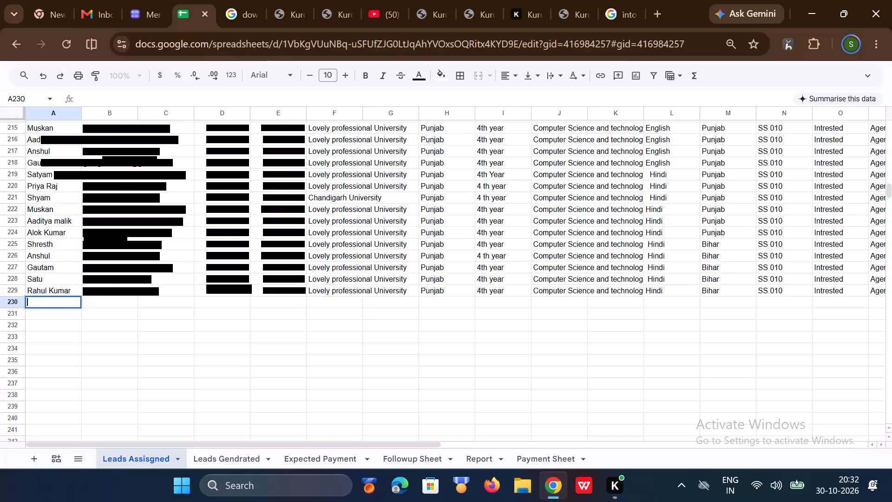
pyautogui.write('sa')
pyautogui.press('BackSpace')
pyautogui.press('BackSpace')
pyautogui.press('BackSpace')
# Enter the lead name Shyam in cell A230.
pyautogui.hotkey('shift', 's')
pyautogui.write('hy')
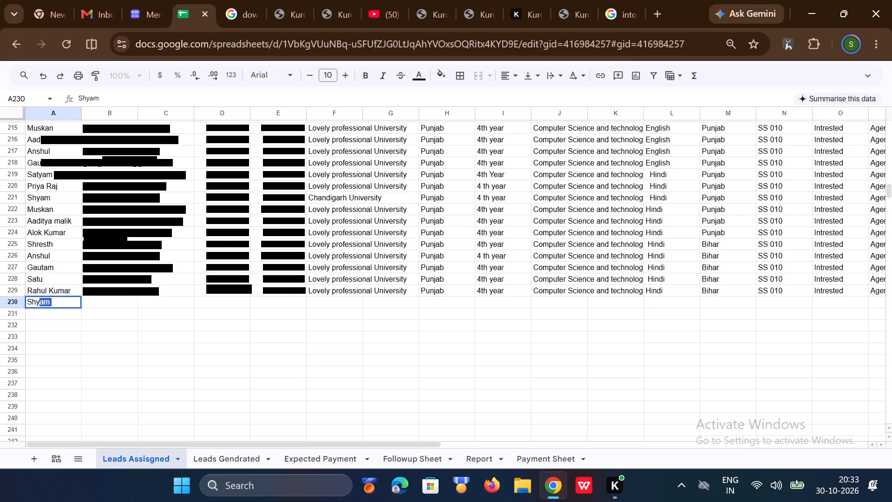
pyautogui.press('a')
pyautogui.write('m')
pyautogui.press('space')
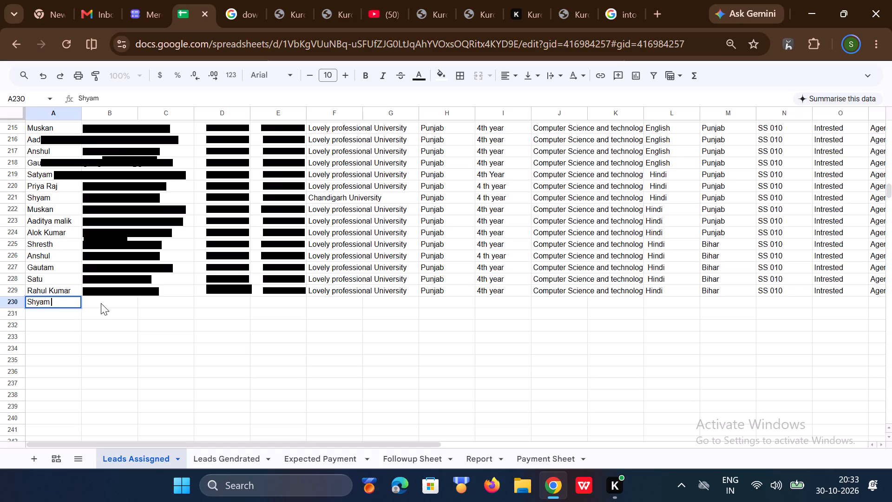
# Open the empty cell B230, beside the new lead's name, for editing.
pyautogui.click(101, 303)
pyautogui.doubleClick(101, 303)
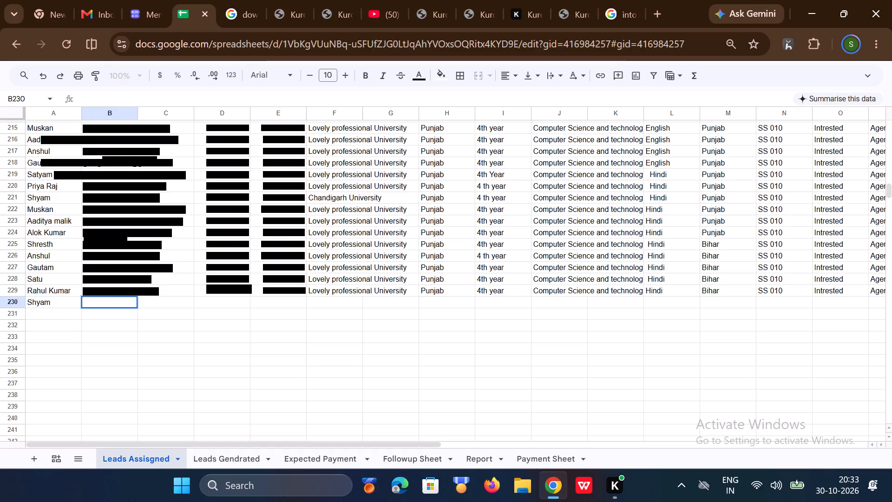
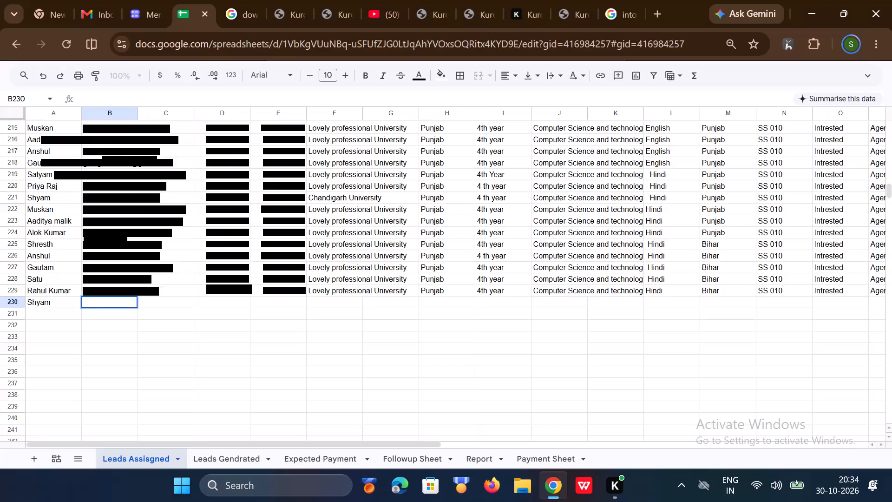
# Enter the e-mail address for the new lead Shyam in cell B230 of the Leads Assisgned sheet.
pyautogui.press('s')
pyautogui.press('h')
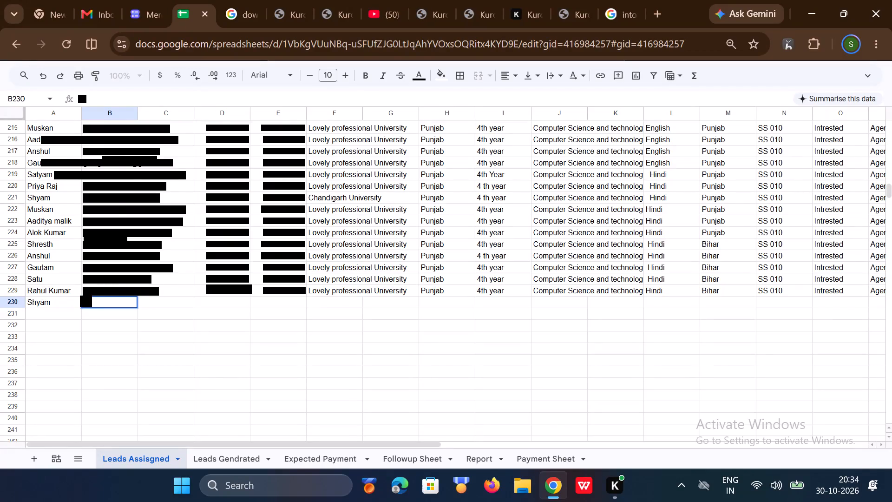
pyautogui.write('yanm')
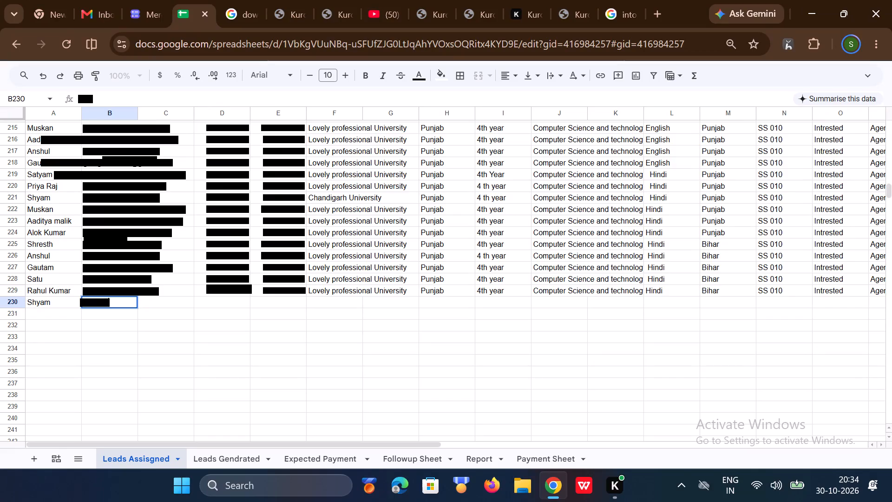
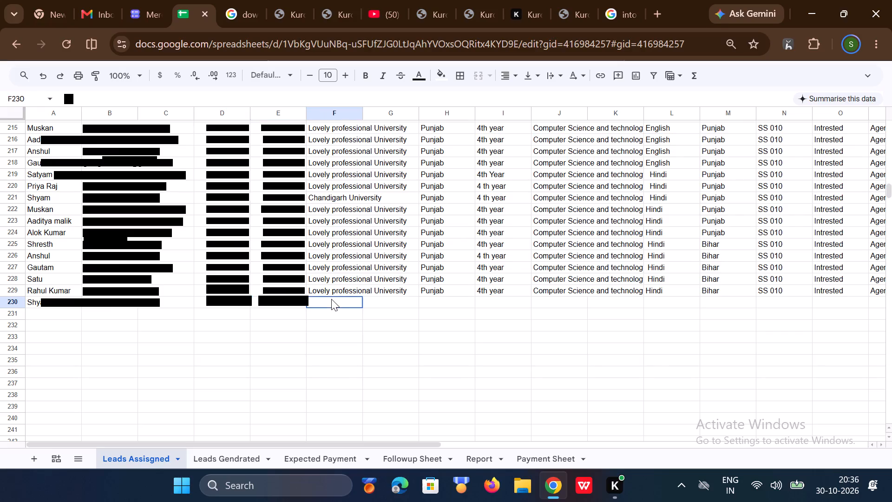
# Correct the start of the contact entry in cell E230 of Shyam's row.
pyautogui.click(333, 301)
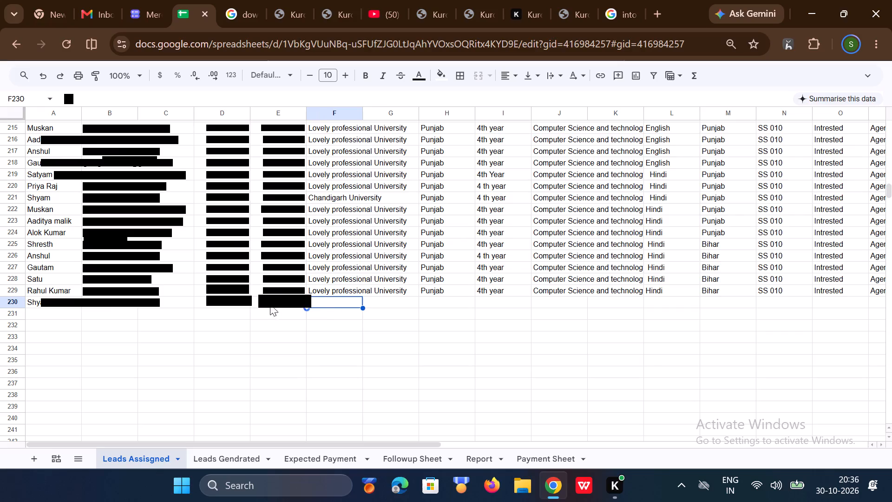
pyautogui.doubleClick(263, 301)
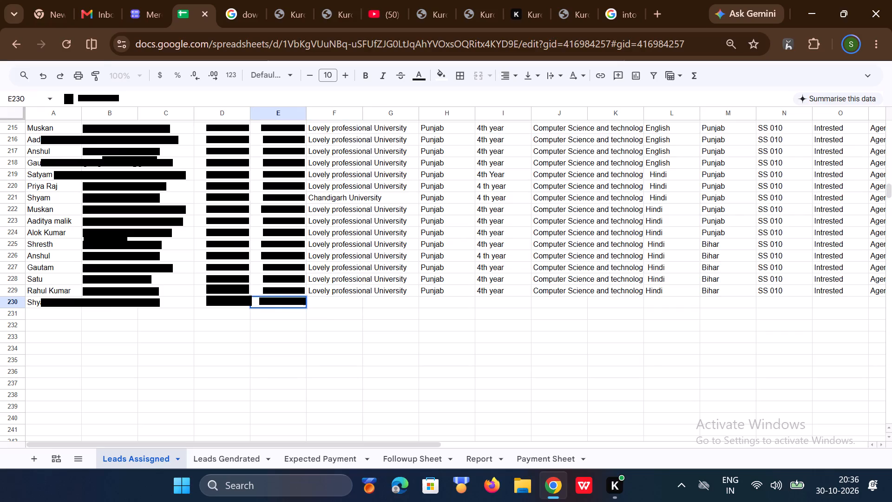
pyautogui.press('BackSpace')
pyautogui.press('5')
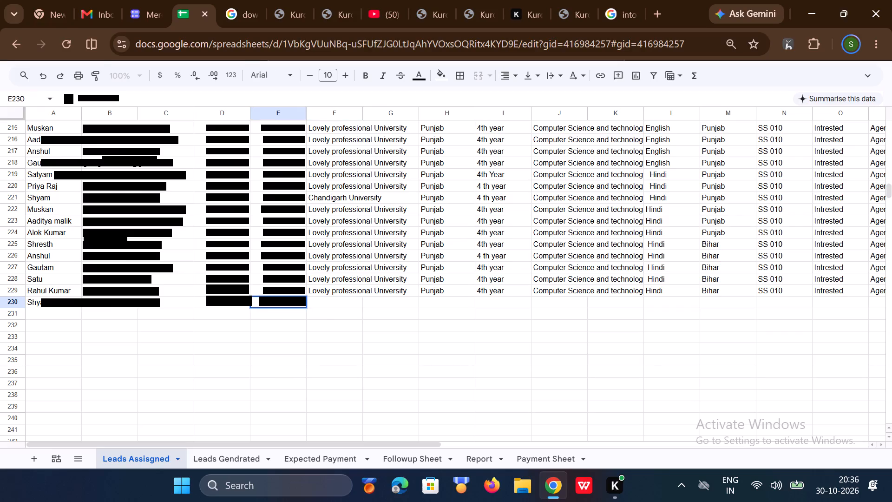
pyautogui.press('BackSpace')
# Enter the university "Lovely professional University" in cell F230 of Shyam's row.
pyautogui.click(330, 296)
pyautogui.click(330, 304)
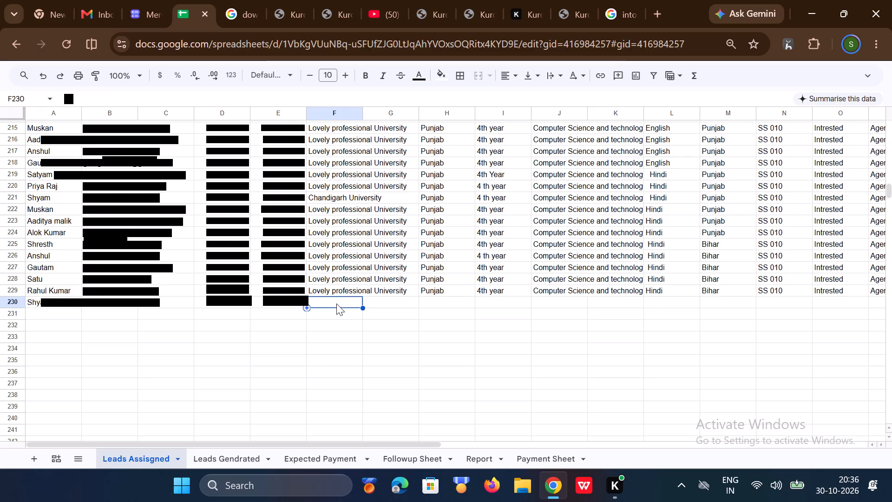
pyautogui.doubleClick(336, 303)
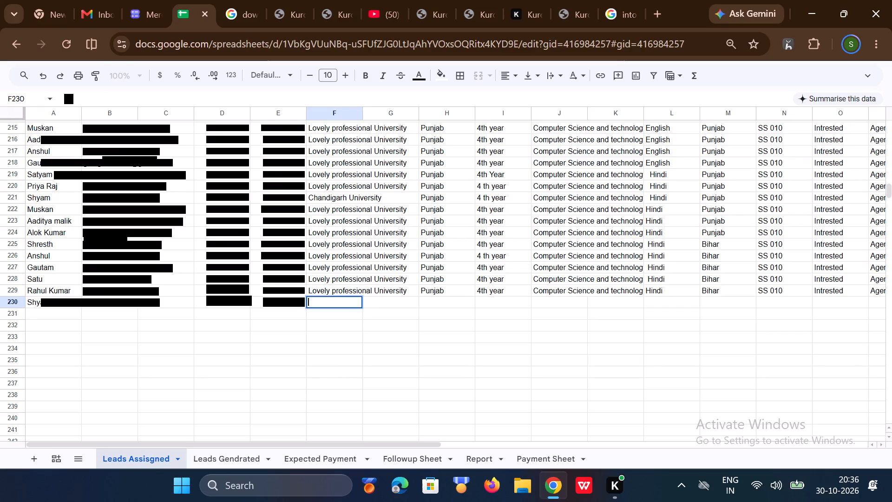
pyautogui.hotkey('shift', 'l')
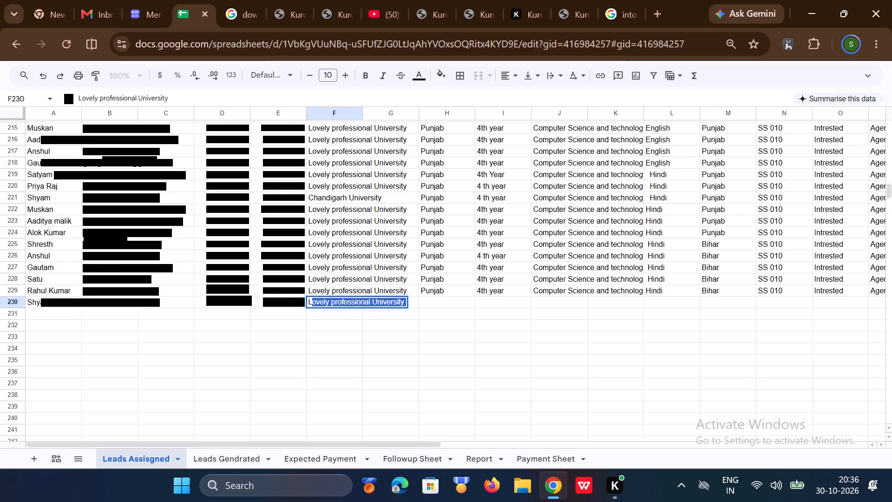
pyautogui.press('o')
pyautogui.press('v')
pyautogui.press('e')
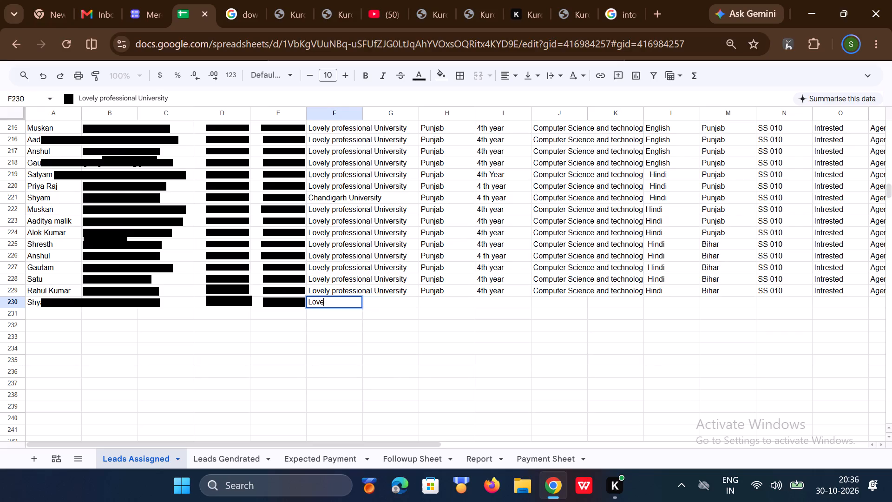
pyautogui.write('ly')
pyautogui.press('space')
pyautogui.write('prof')
pyautogui.write('ess')
pyautogui.write('ion')
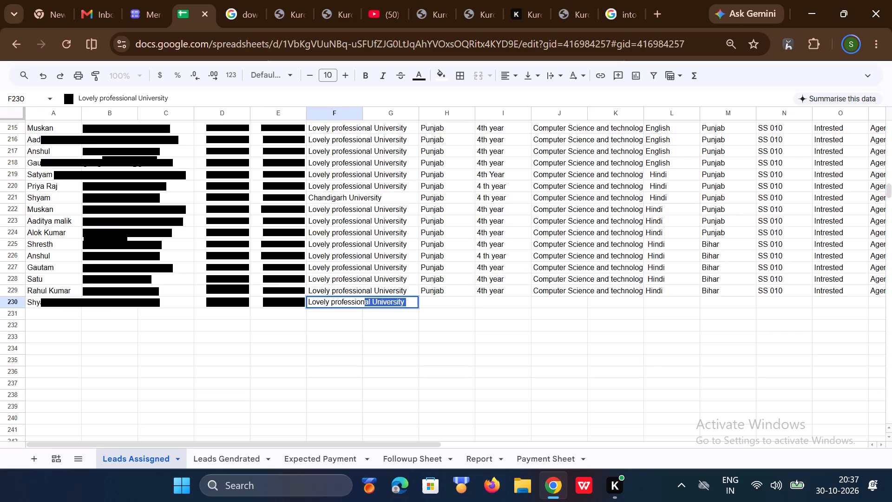
pyautogui.press('a')
pyautogui.write('l')
pyautogui.press('space')
pyautogui.hotkey('shift', 'u')
pyautogui.write('ni')
pyautogui.write('ver')
pyautogui.write('sity')
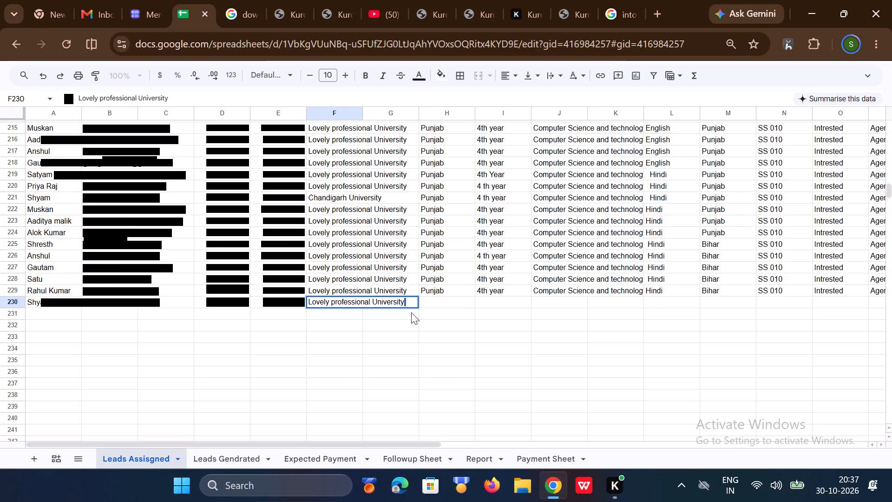
# Enter "Punjab" as the university's state in cell H230 of Shyam's row.
pyautogui.doubleClick(426, 297)
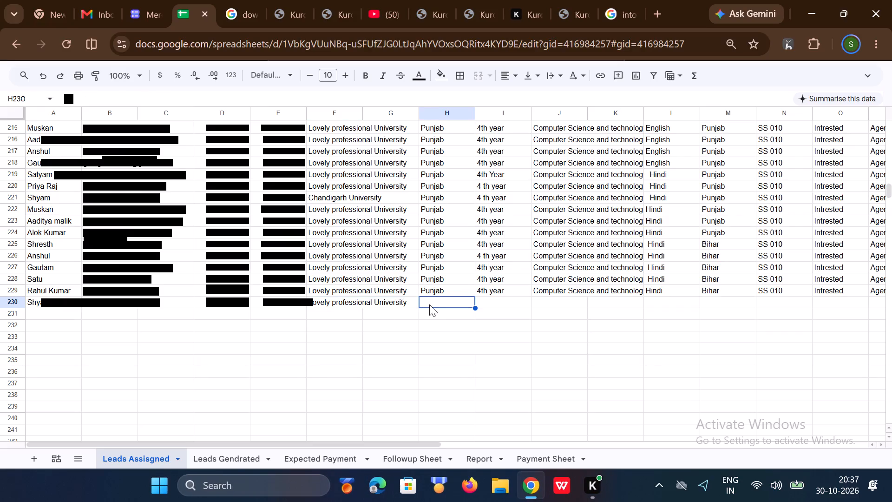
pyautogui.doubleClick(429, 304)
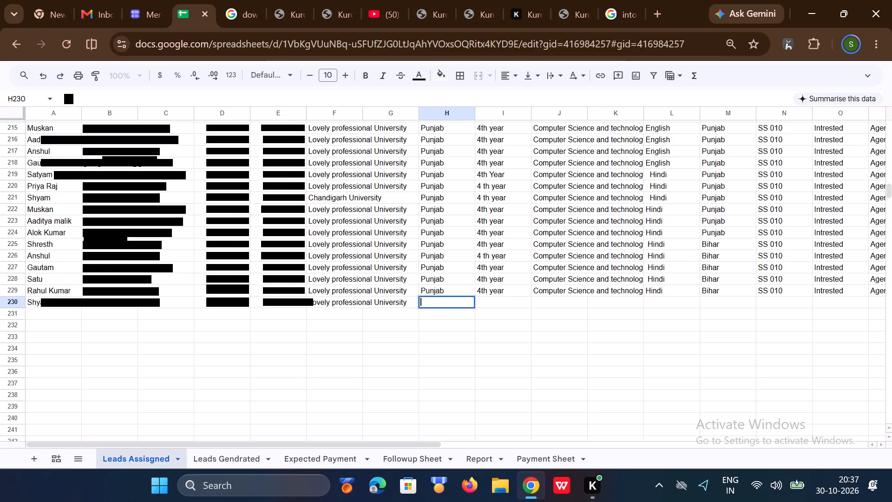
pyautogui.hotkey('shift', 'p')
pyautogui.write('unjab')
# Enter the study year "4th year" in cell I230 of Shyam's row.
pyautogui.doubleClick(502, 300)
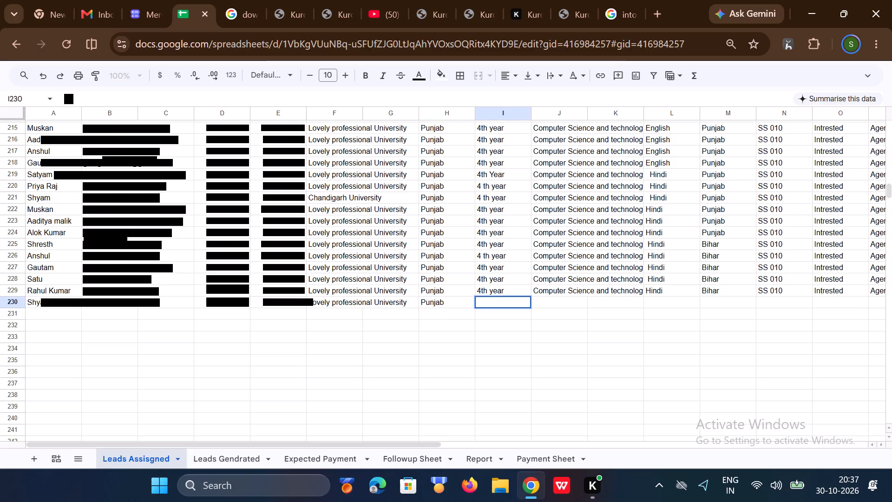
pyautogui.press('4')
pyautogui.write('th year')
pyautogui.press('space')
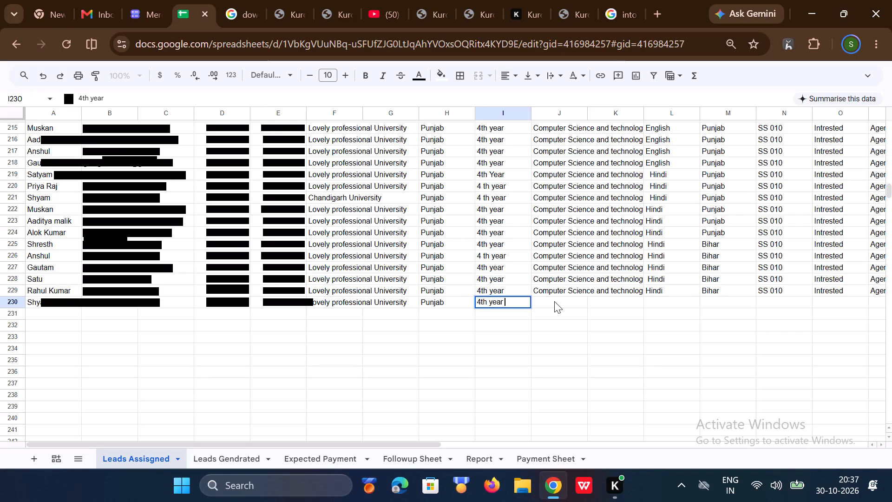
# Enter the course "Computer Science and technology" in cell J230 of Shyam's row.
pyautogui.doubleClick(554, 301)
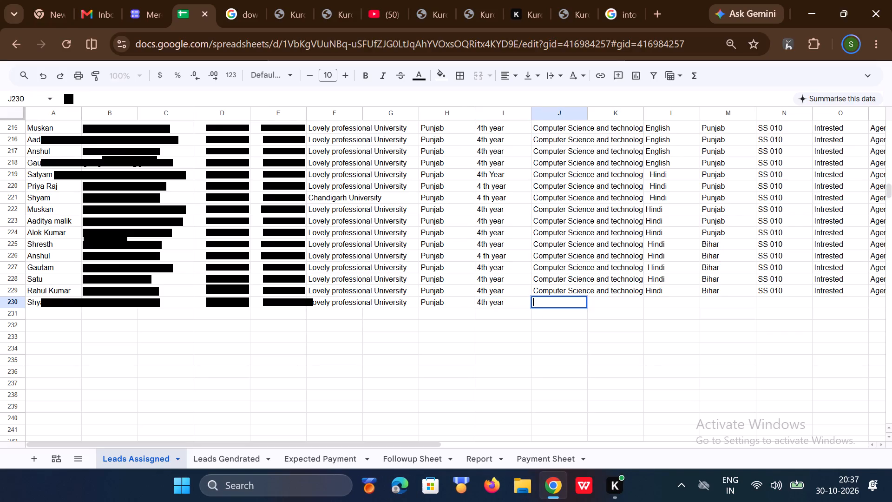
pyautogui.hotkey('shift', 'c')
pyautogui.press('o')
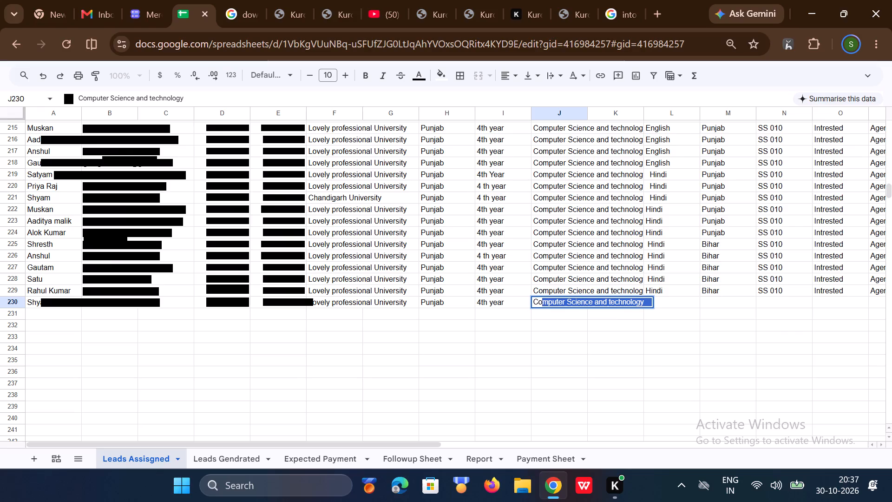
pyautogui.write('mputer')
pyautogui.press('space')
pyautogui.hotkey('shift', 's')
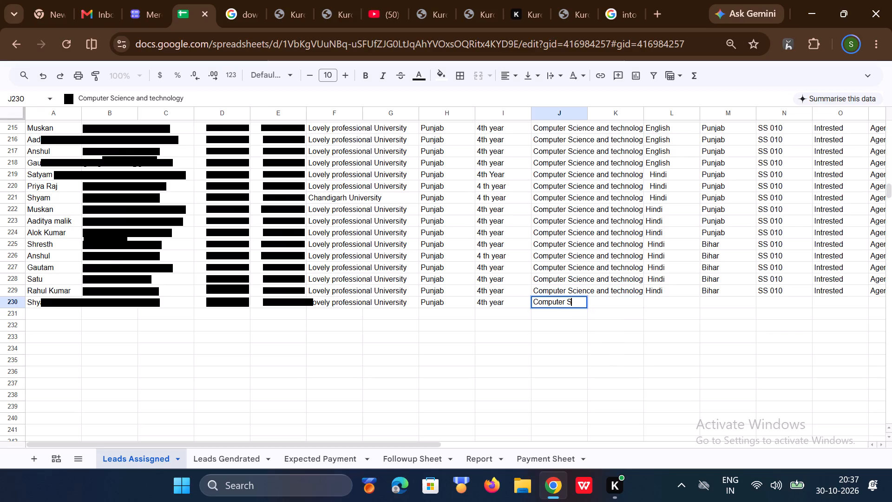
pyautogui.write('ci')
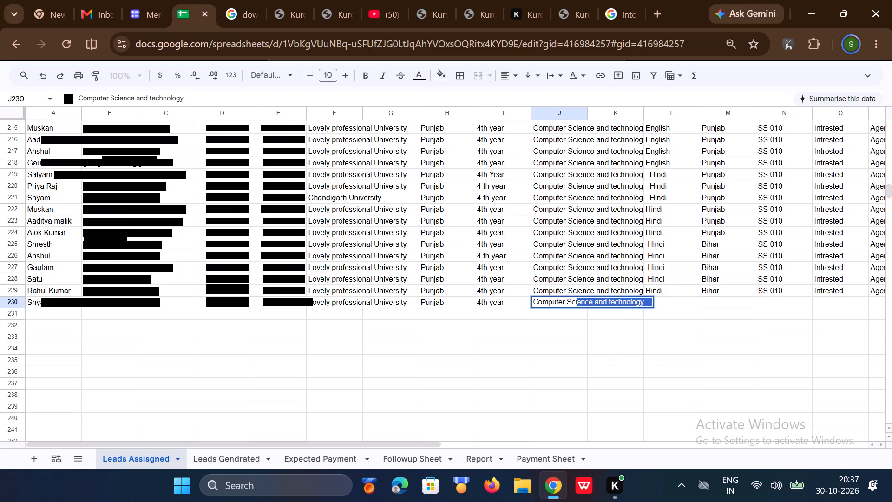
pyautogui.press('e')
pyautogui.write('nce and')
pyautogui.press('space')
pyautogui.write('tech')
pyautogui.write('nolo')
pyautogui.write('gy')
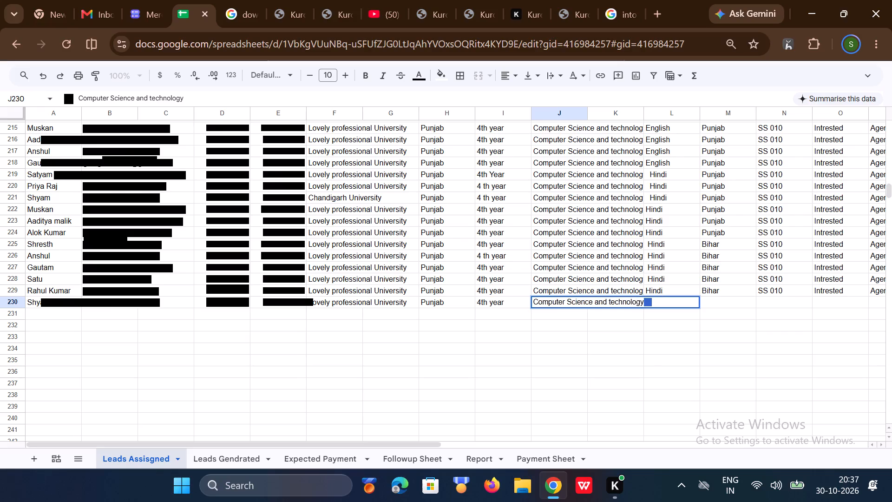
# Enter the language "Hindi" in cell L230 of Shyam's row.
pyautogui.moveTo(616, 342); pyautogui.dragTo(664, 279)
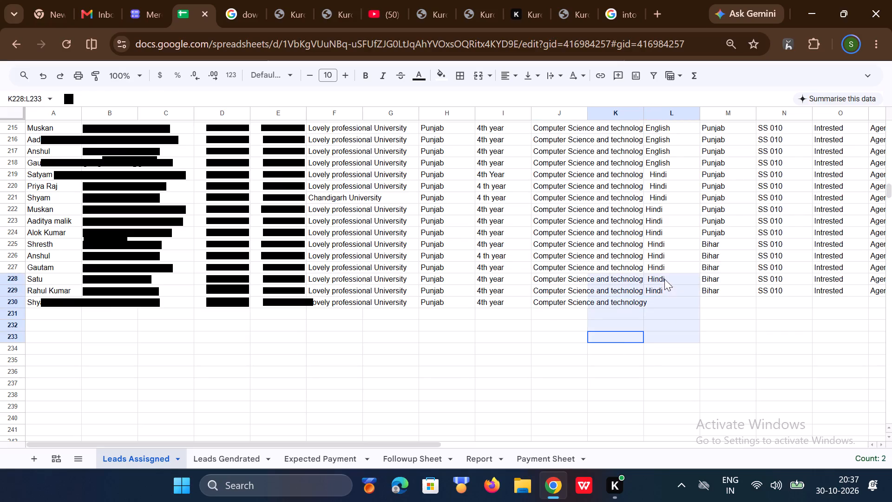
pyautogui.moveTo(664, 279); pyautogui.dragTo(676, 325)
pyautogui.click(676, 325)
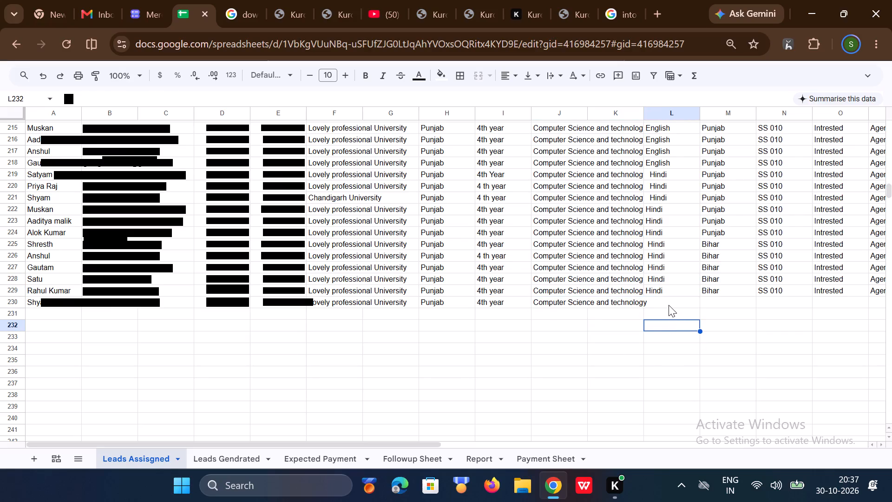
pyautogui.click(669, 305)
pyautogui.doubleClick(669, 305)
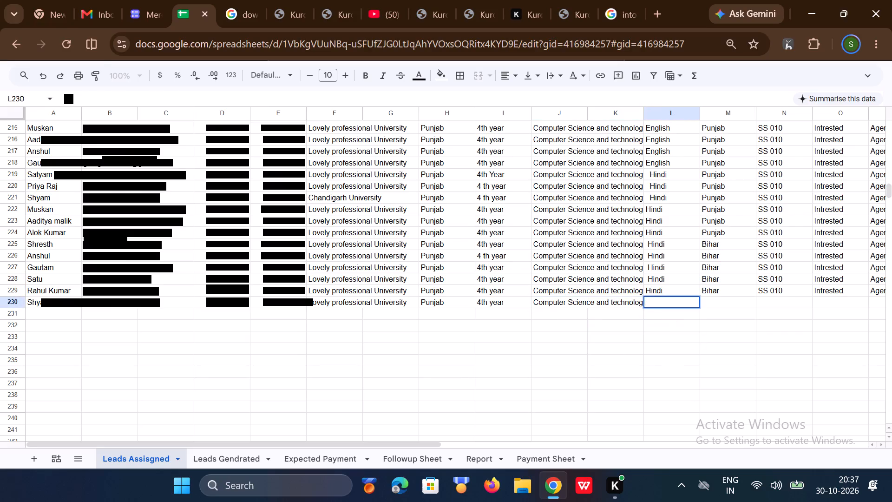
pyautogui.hotkey('shift', 'h')
pyautogui.write('indi')
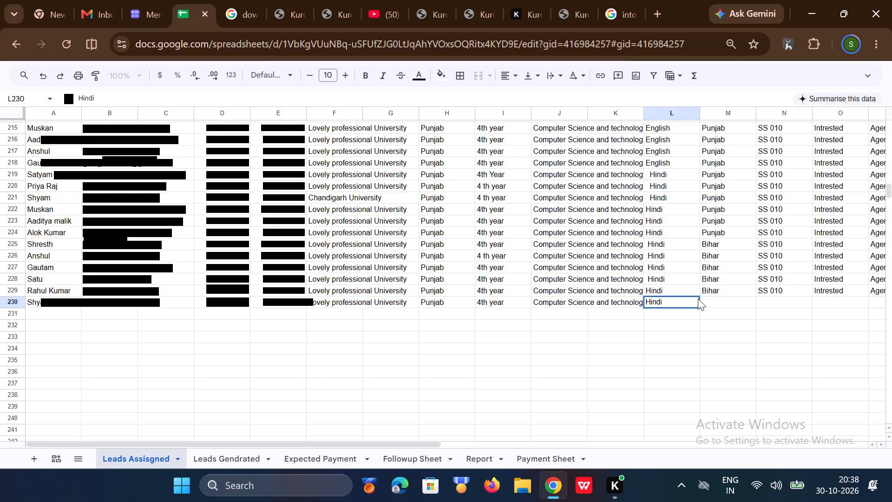
# Enter "Bihar" in cell M230 of Shyam's row.
pyautogui.doubleClick(721, 304)
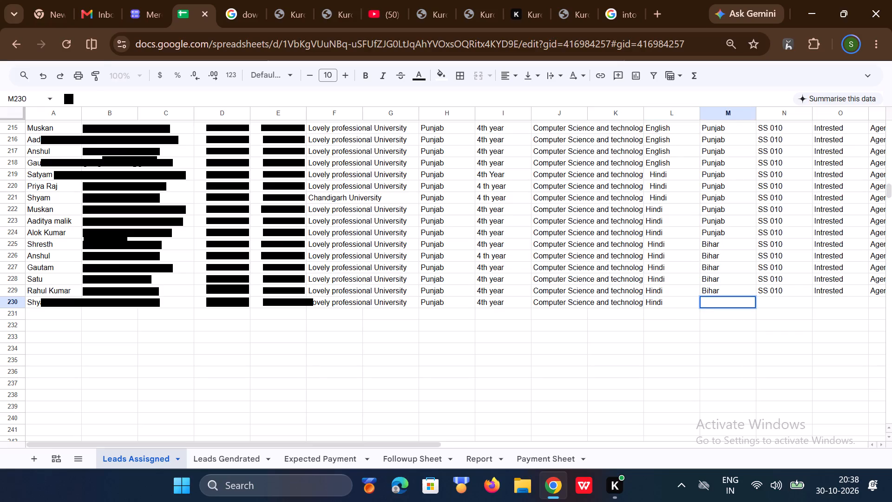
pyautogui.hotkey('shift', 'b')
pyautogui.write('ihar')
# Enter the code "SS 010" in cell N230 of Shyam's row.
pyautogui.doubleClick(768, 299)
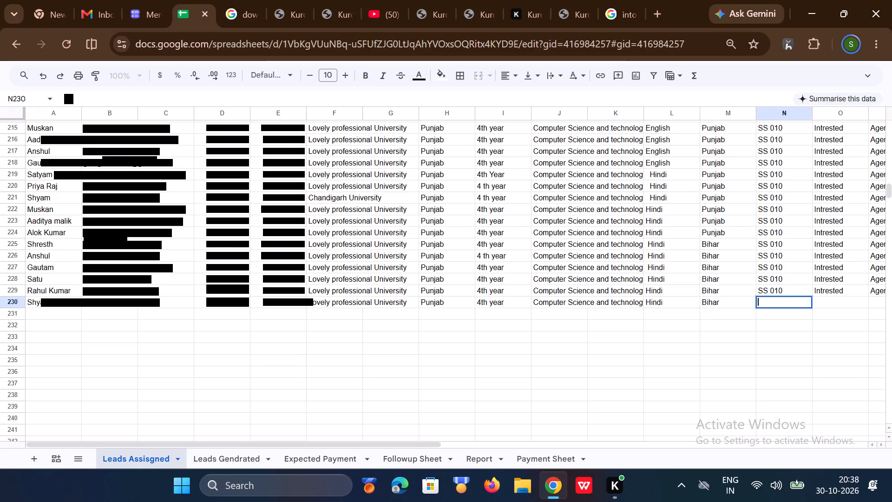
pyautogui.write('SS')
pyautogui.press('space')
pyautogui.write('010')
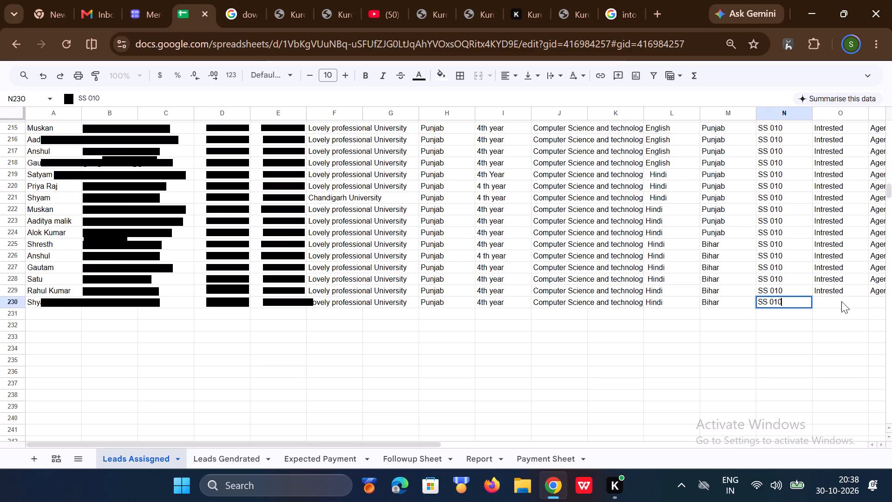
# Enter the status "Intrested" in cell O230 of Shyam's row.
pyautogui.doubleClick(842, 301)
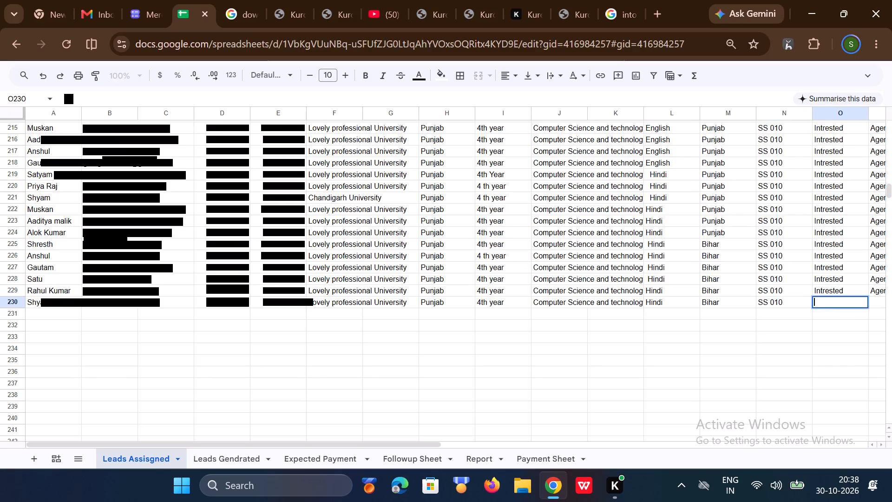
pyautogui.doubleClick(842, 301)
pyautogui.hotkey('shift', 'i')
pyautogui.write('ntrested')
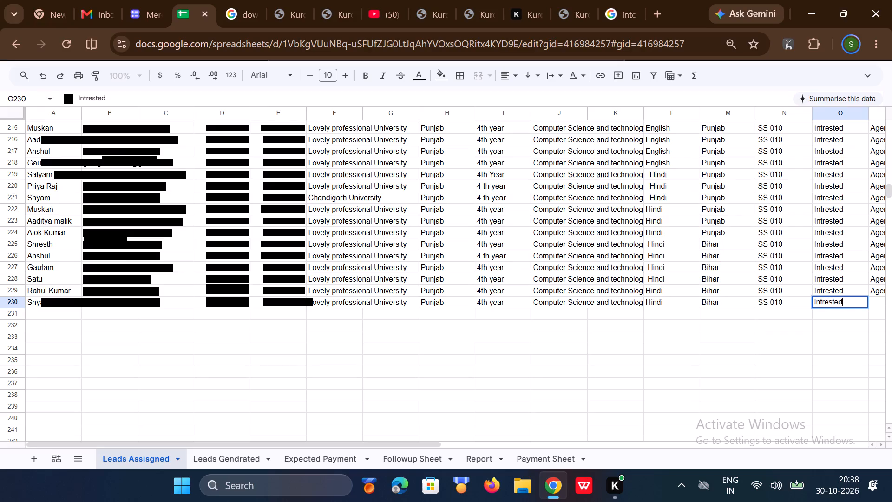
# Enter "Agent" in cell P230 of Shyam's row.
pyautogui.doubleClick(879, 302)
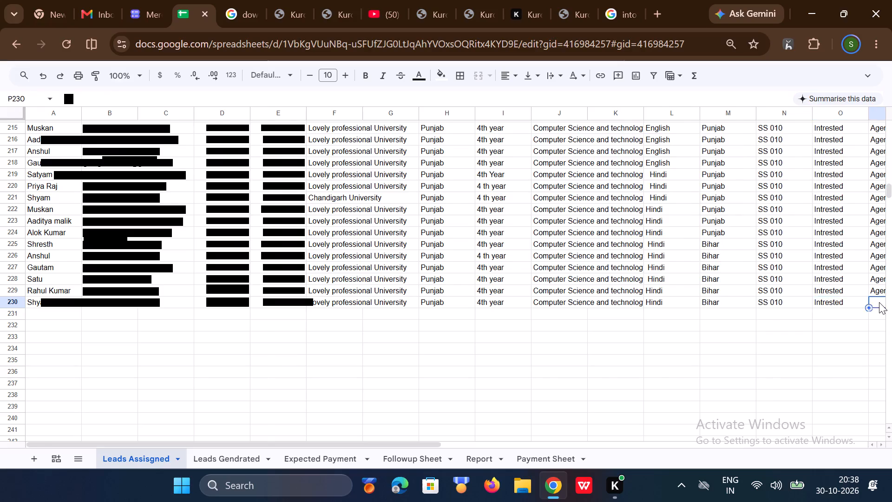
pyautogui.hotkey('shift', 'a')
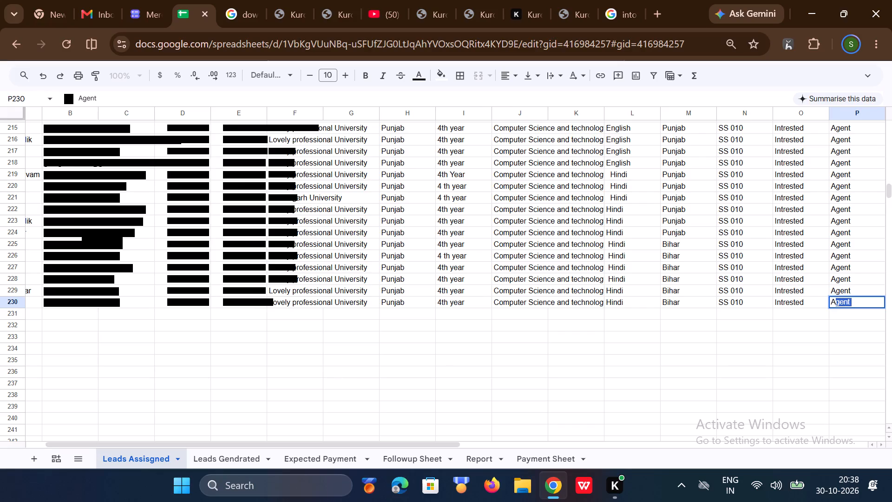
pyautogui.write('gent')
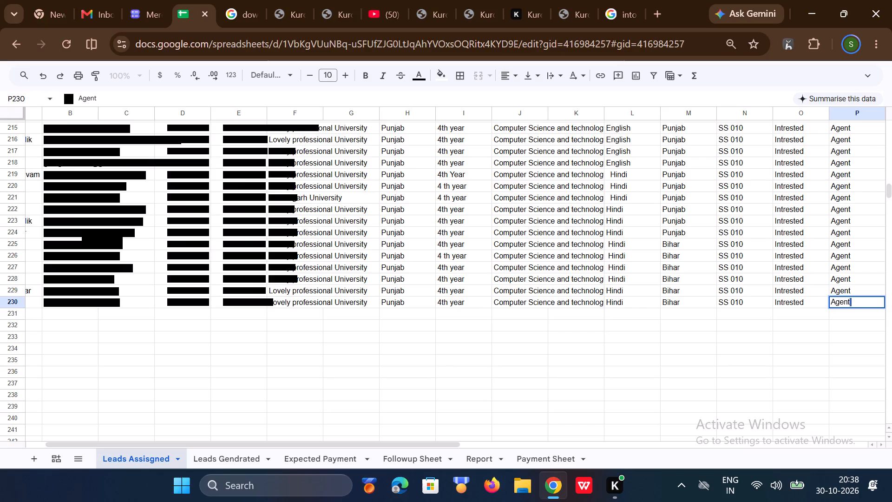
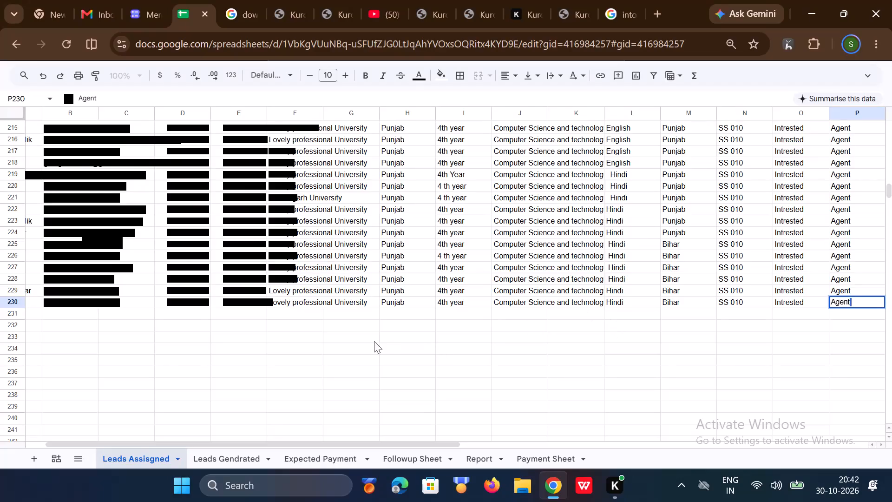
# Open the name cell A231 for editing in the first empty row below Shyam's record.
pyautogui.doubleClick(67, 322)
pyautogui.hscroll(5, 67, 322)
pyautogui.click(150, 327)
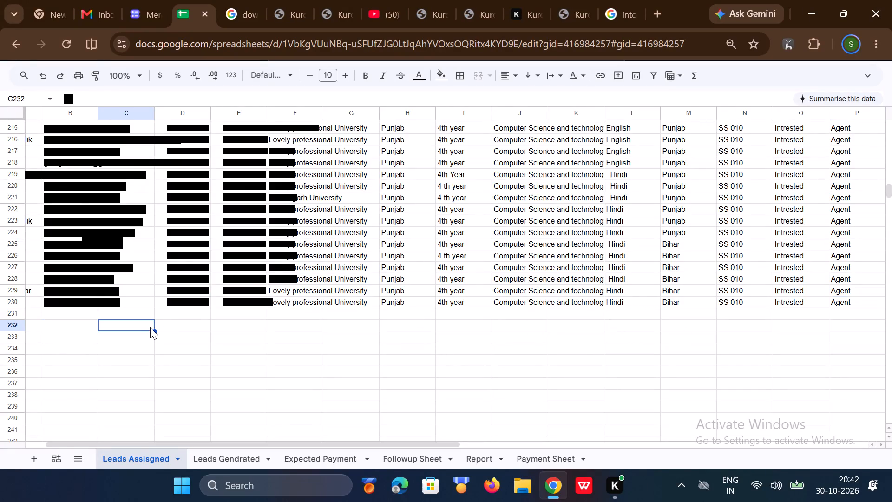
pyautogui.hscroll(4, 124, 349)
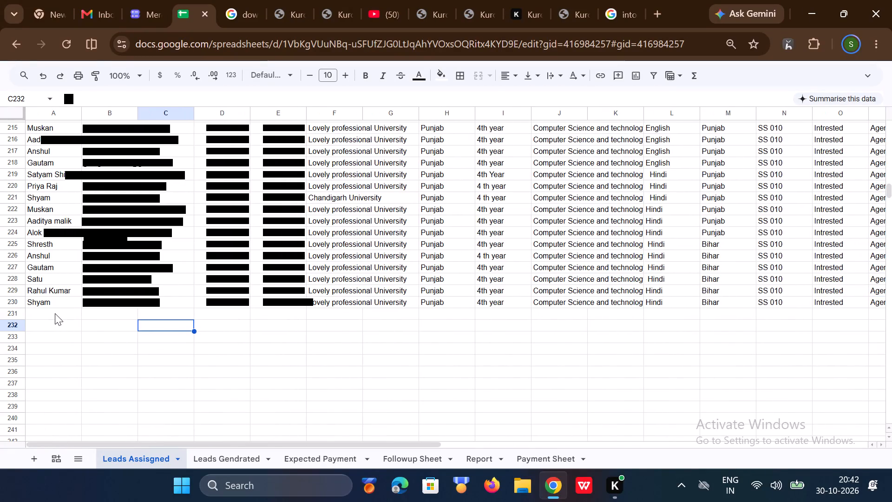
pyautogui.doubleClick(54, 313)
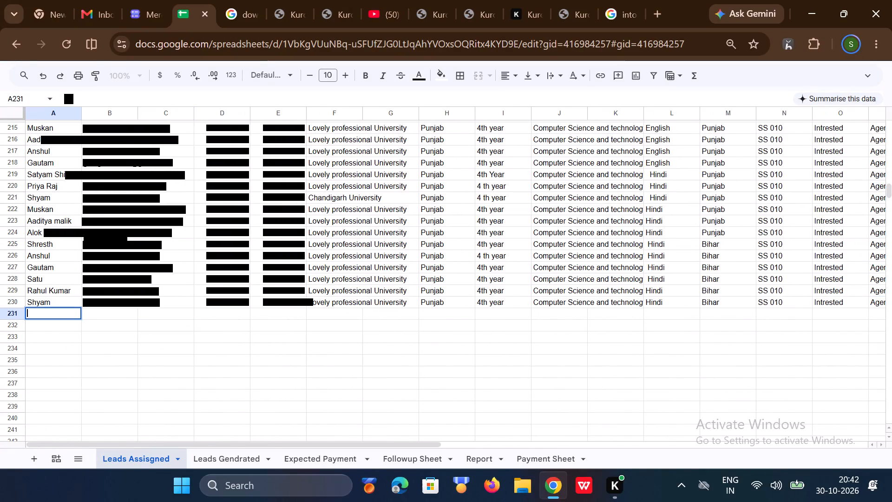
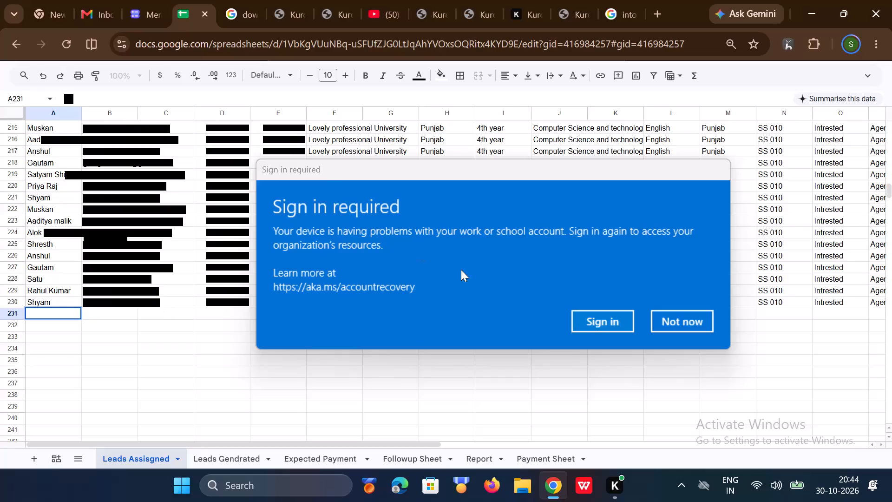
# Dismiss the work or school account sign-in prompt without signing in.
pyautogui.click(703, 329)
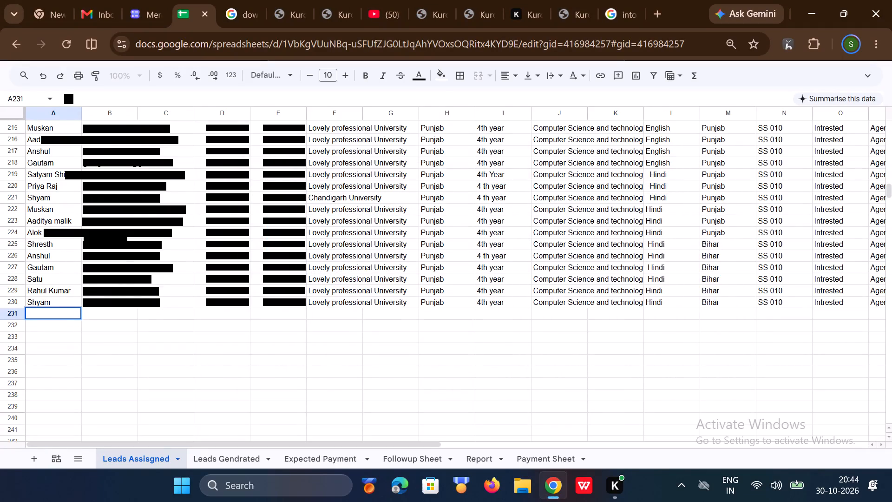
# Enter the new lead's full name, with first name Alok, in cell A231 below Shyam's record.
pyautogui.click(53, 311)
pyautogui.click(53, 311)
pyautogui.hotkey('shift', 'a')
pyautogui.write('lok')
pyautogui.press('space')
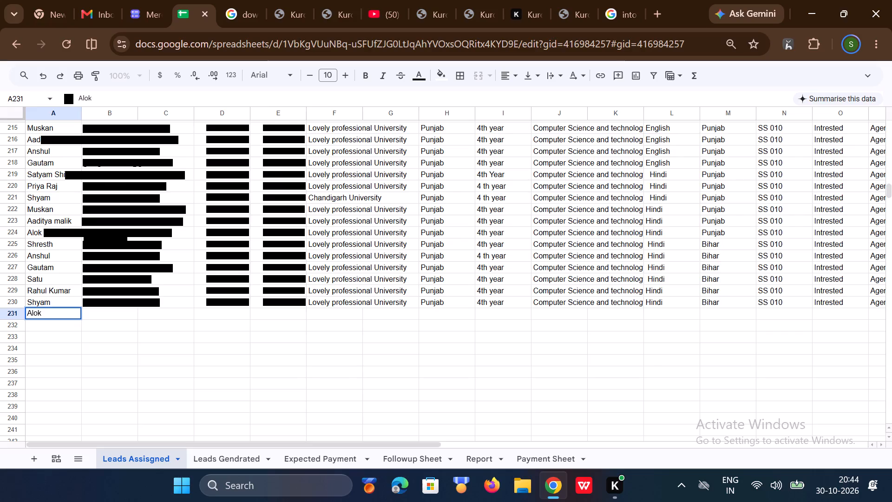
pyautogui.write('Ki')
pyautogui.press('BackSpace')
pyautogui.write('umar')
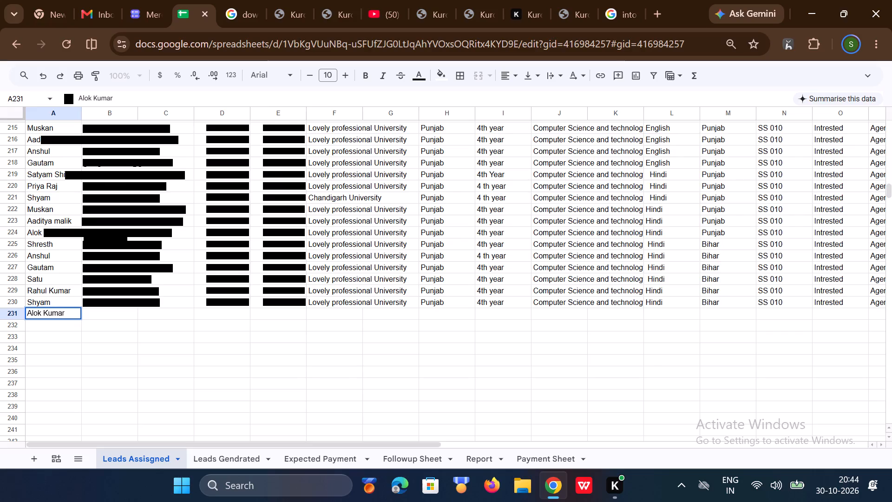
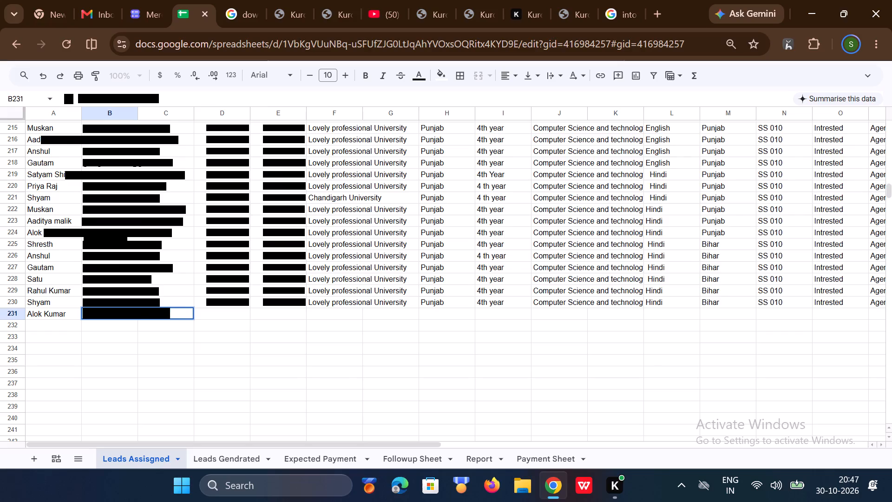
# Finish entering the lead's email address in cell B231 of Alok's record.
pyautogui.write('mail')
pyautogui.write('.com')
pyautogui.doubleClick(236, 306)
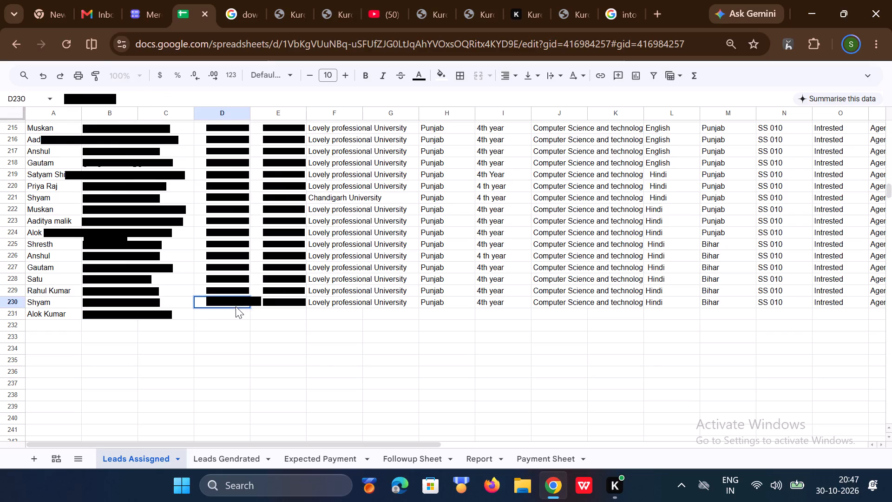
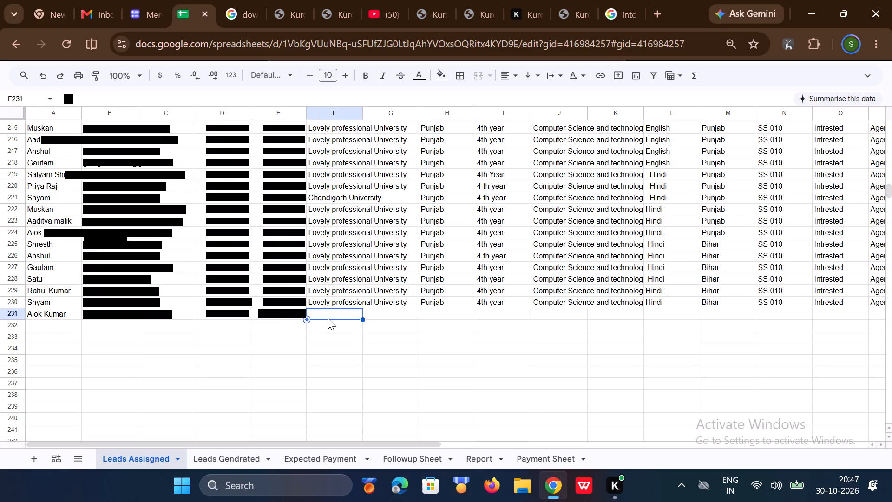
# Remove the extra leading digit from the phone number in cell E231 of Alok's record.
pyautogui.doubleClick(340, 311)
pyautogui.doubleClick(280, 310)
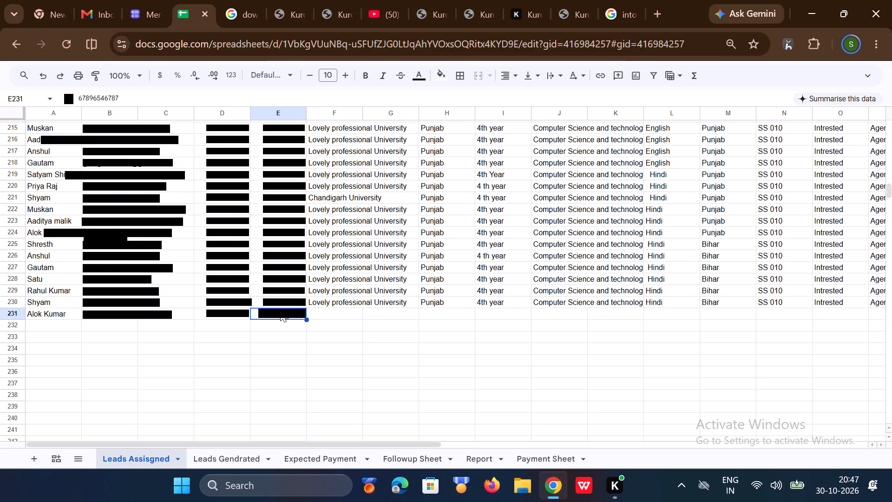
pyautogui.click(265, 313)
pyautogui.press('BackSpace')
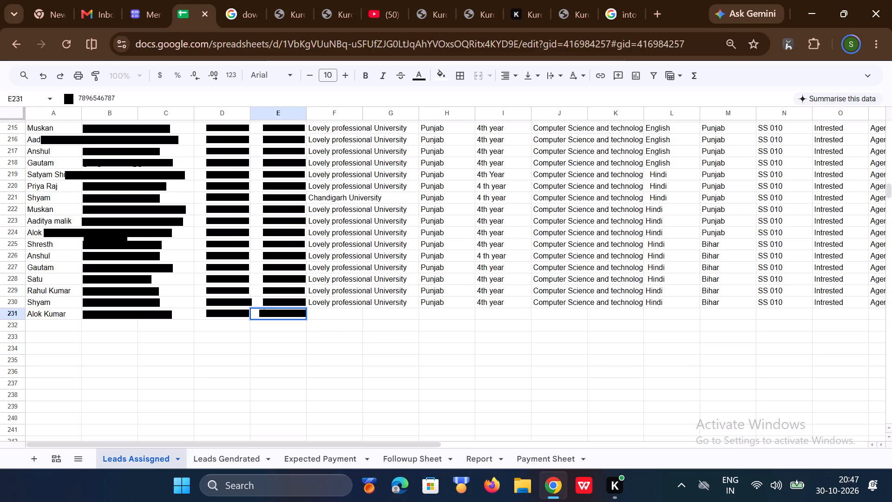
# Enter Lovely professional University as the university in cell F231 of Alok's record.
pyautogui.doubleClick(334, 308)
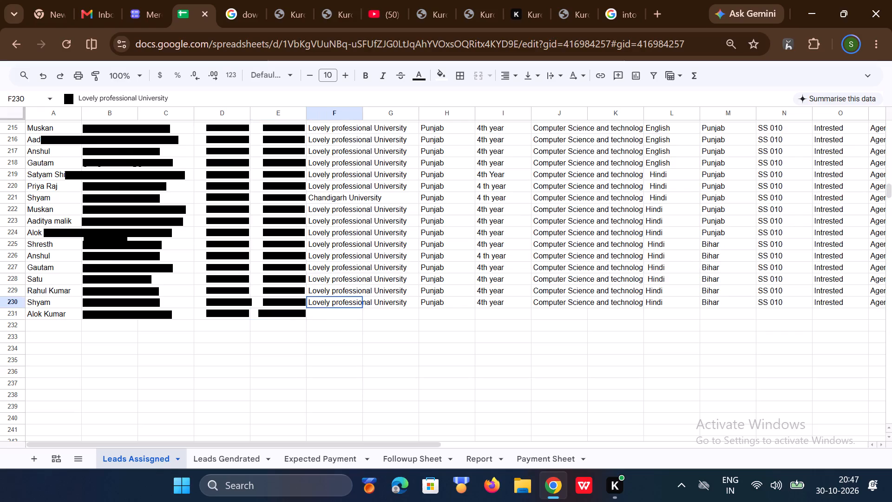
pyautogui.doubleClick(333, 319)
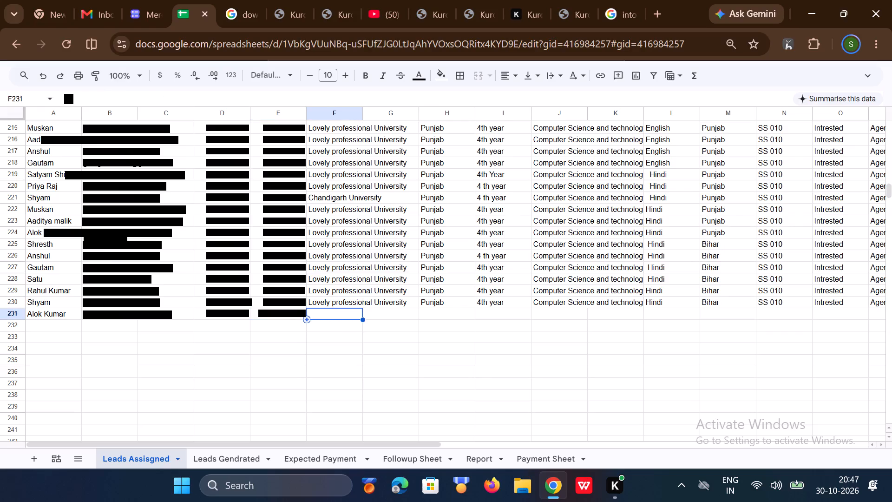
pyautogui.doubleClick(333, 319)
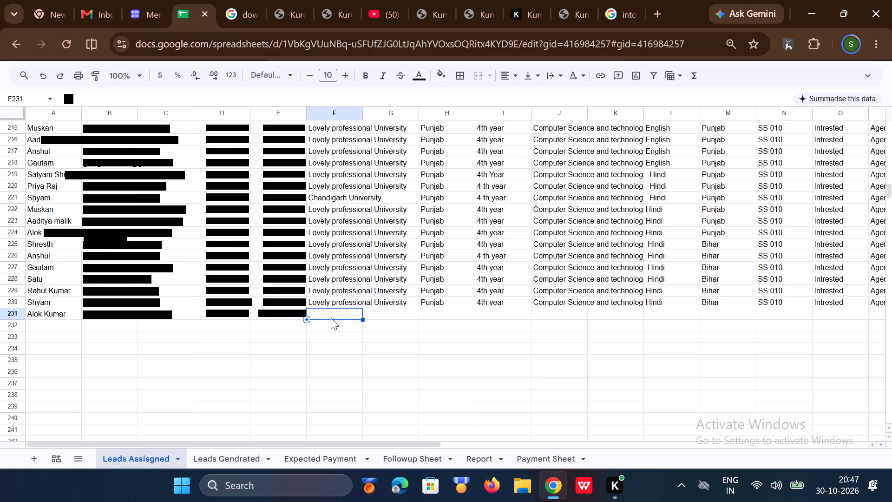
pyautogui.doubleClick(330, 316)
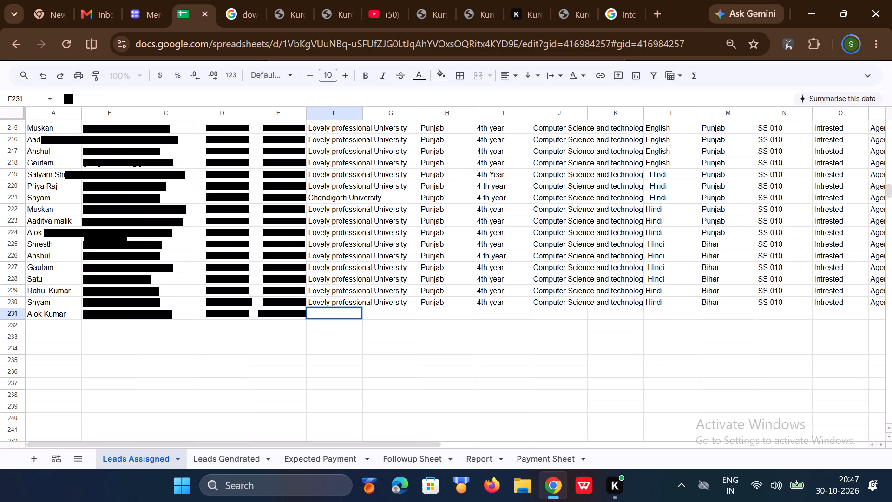
pyautogui.hotkey('shift', 'l')
pyautogui.press('o')
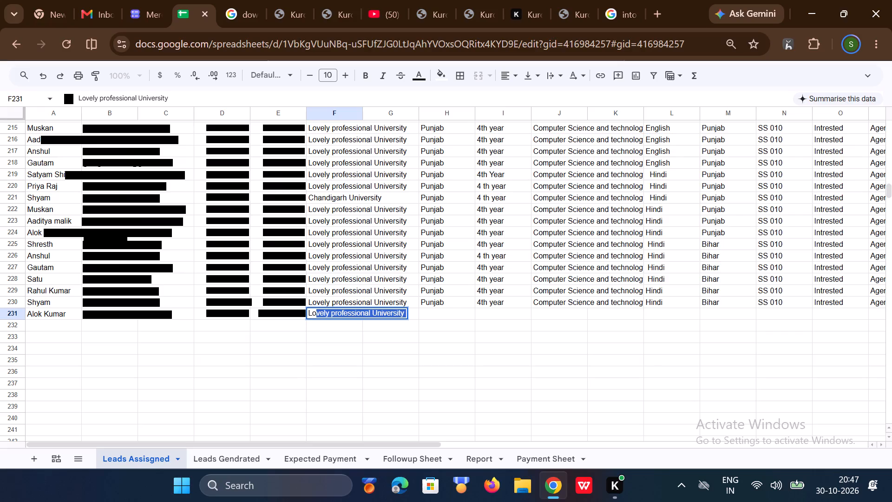
pyautogui.write('ve')
pyautogui.write('ly')
pyautogui.press('space')
pyautogui.write('proff')
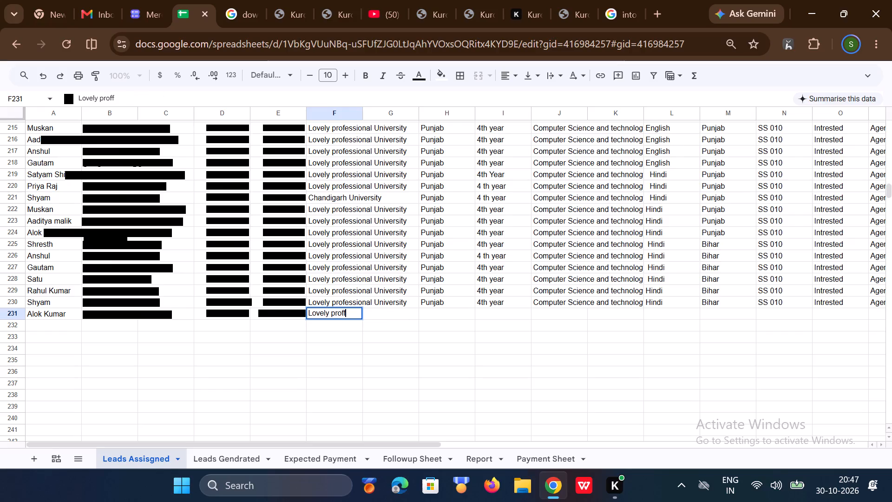
pyautogui.press('\\')
pyautogui.press('BackSpace')
pyautogui.press('BackSpace')
pyautogui.write('ess')
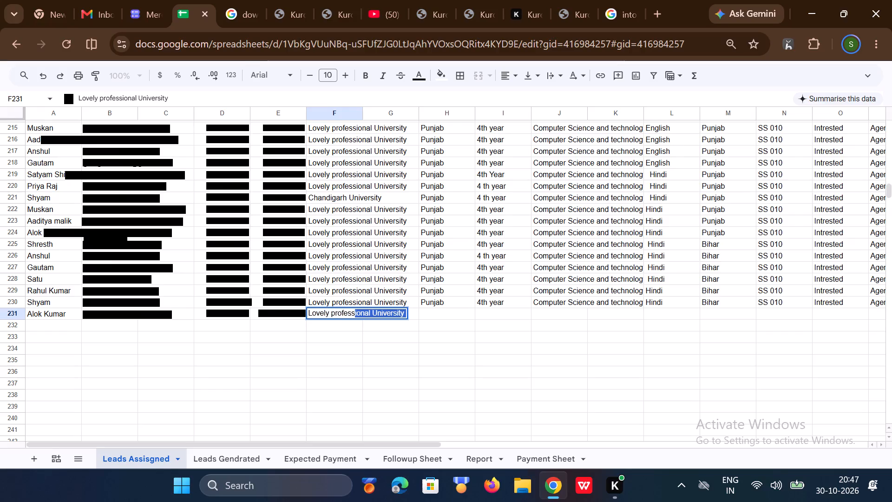
pyautogui.press('i')
pyautogui.write('onas')
pyautogui.press('BackSpace')
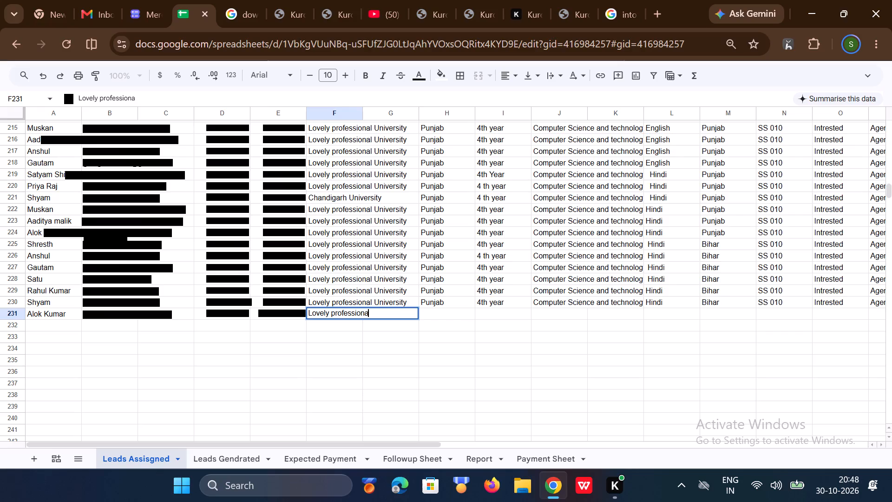
pyautogui.write('l')
pyautogui.press('space')
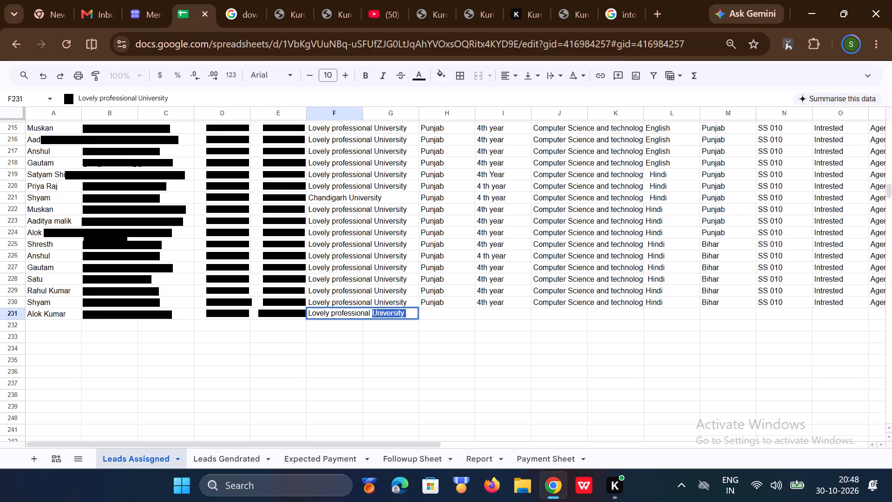
pyautogui.hotkey('shift', 'u')
pyautogui.write('ni')
pyautogui.press('space')
pyautogui.press('\\')
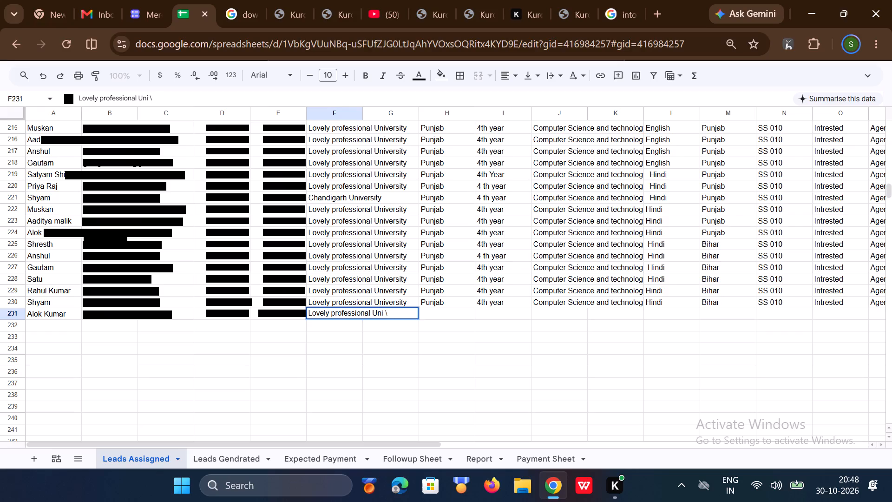
pyautogui.press('BackSpace')
pyautogui.press('BackSpace')
pyautogui.write('ver')
pyautogui.write('sity')
# Fill in Punjab in cell H231 and 4th year in cell I231 of Alok's record.
pyautogui.doubleClick(425, 315)
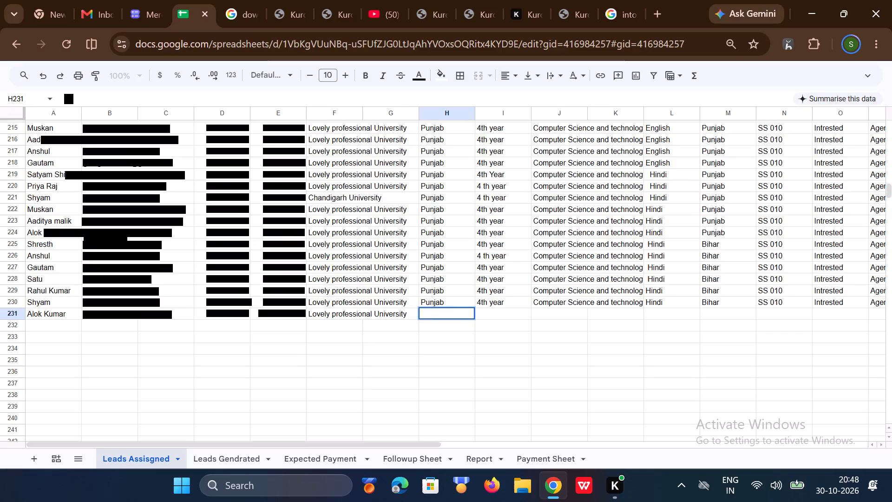
pyautogui.hotkey('shift', 'p')
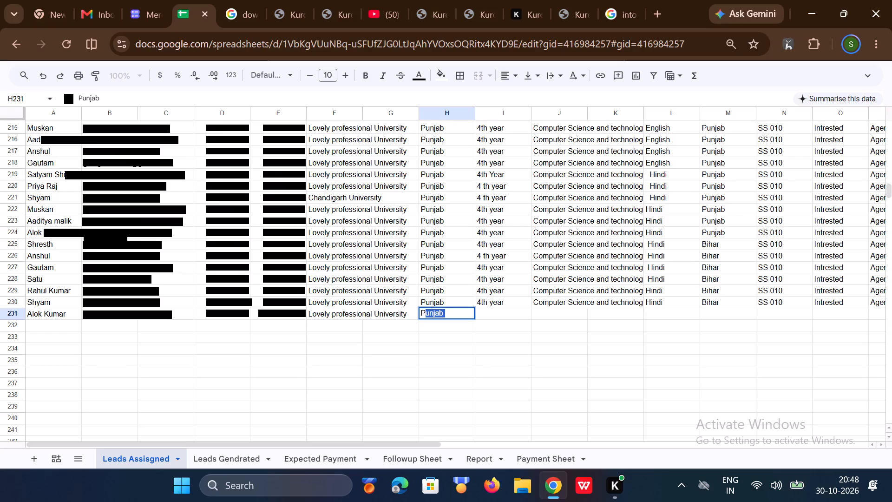
pyautogui.click(488, 314)
pyautogui.tripleClick(488, 314)
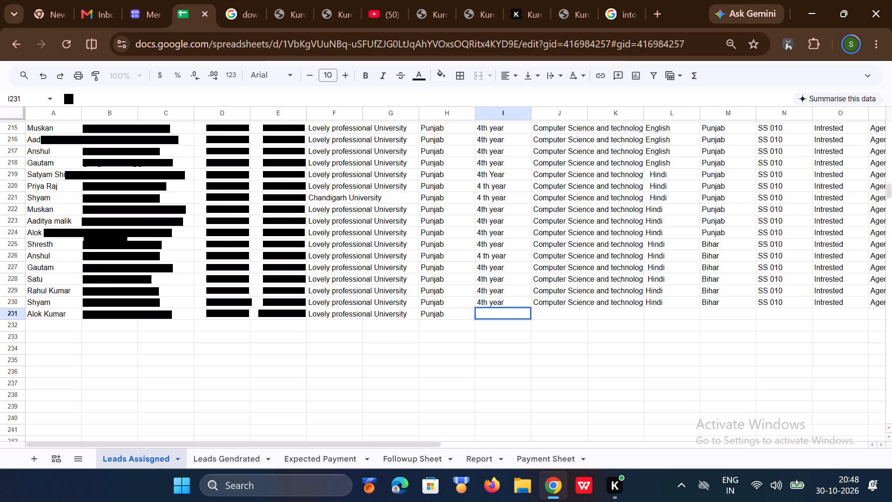
pyautogui.press('4')
pyautogui.write('th year')
# Enter Computer Science and technology as the course in cell J231 of Alok's record.
pyautogui.doubleClick(538, 314)
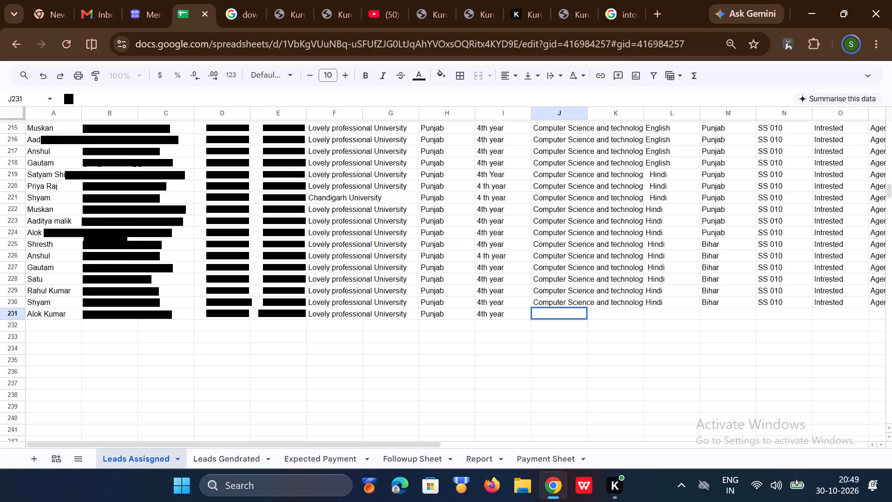
pyautogui.click(538, 314)
pyautogui.hotkey('shift', 'c')
pyautogui.write('om')
pyautogui.write('puter')
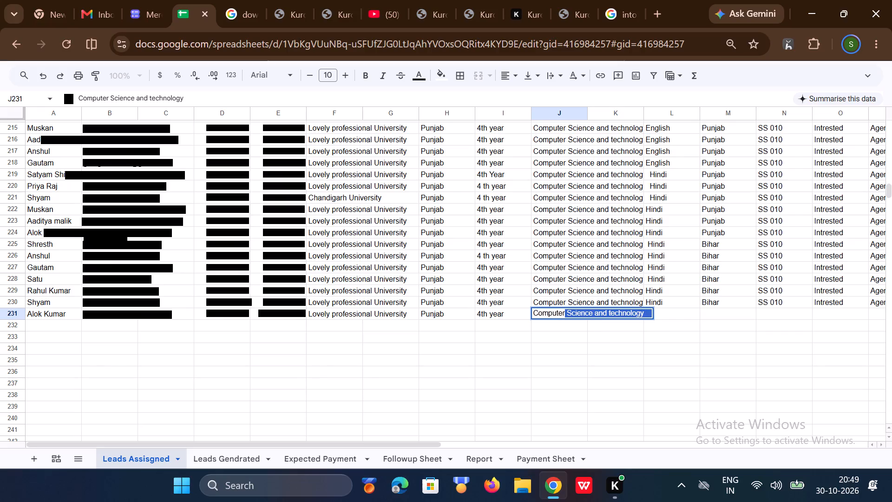
pyautogui.press('space')
pyautogui.hotkey('shift', 's')
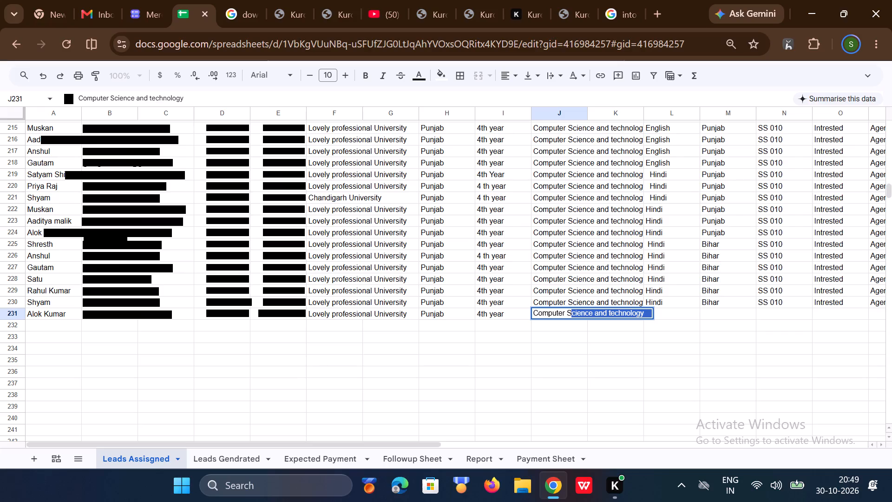
pyautogui.click(538, 314)
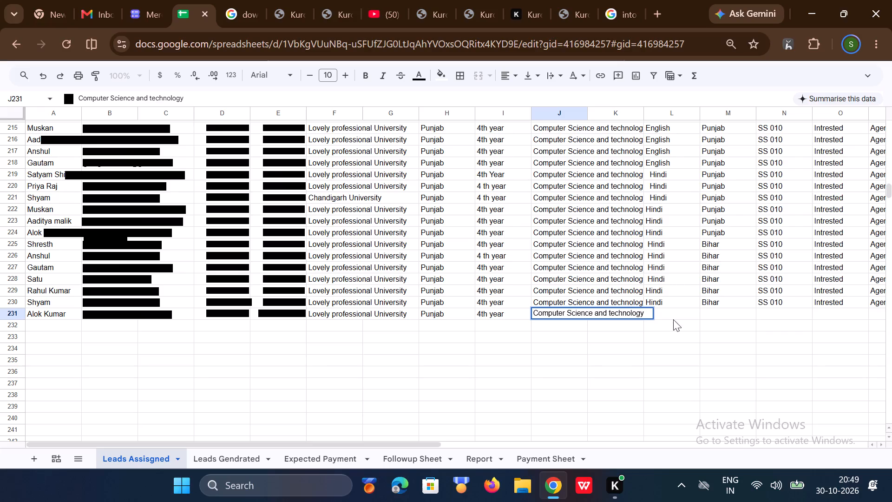
# Enter Hindi as the language in cell L231 of Alok's record.
pyautogui.doubleClick(669, 317)
pyautogui.doubleClick(673, 317)
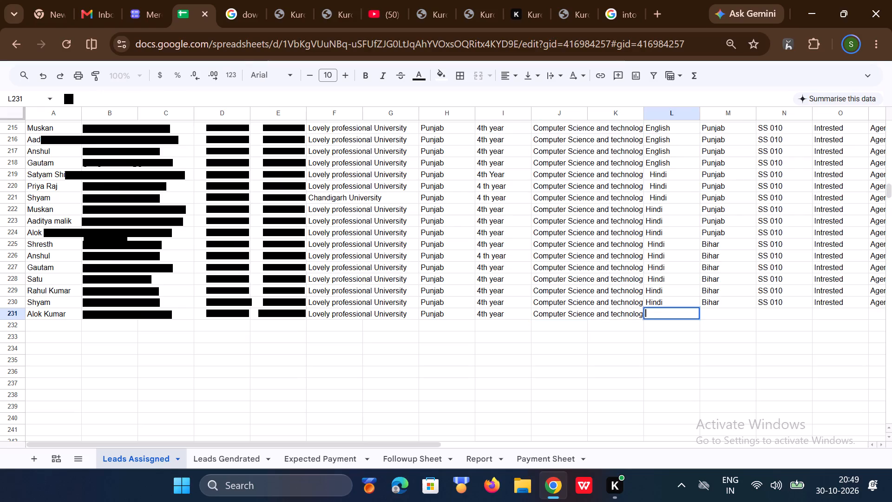
pyautogui.press('space')
pyautogui.hotkey('shift', 'h')
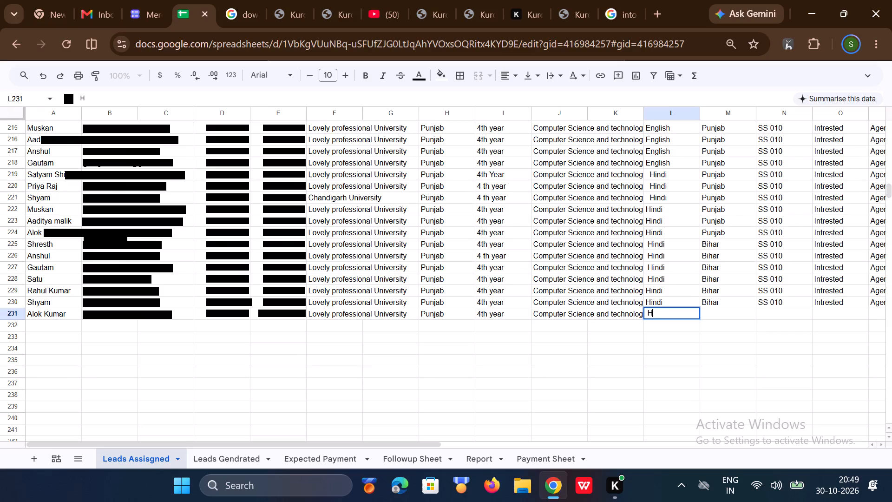
pyautogui.press('i')
pyautogui.write('ndi')
pyautogui.click(689, 319)
pyautogui.click(689, 319)
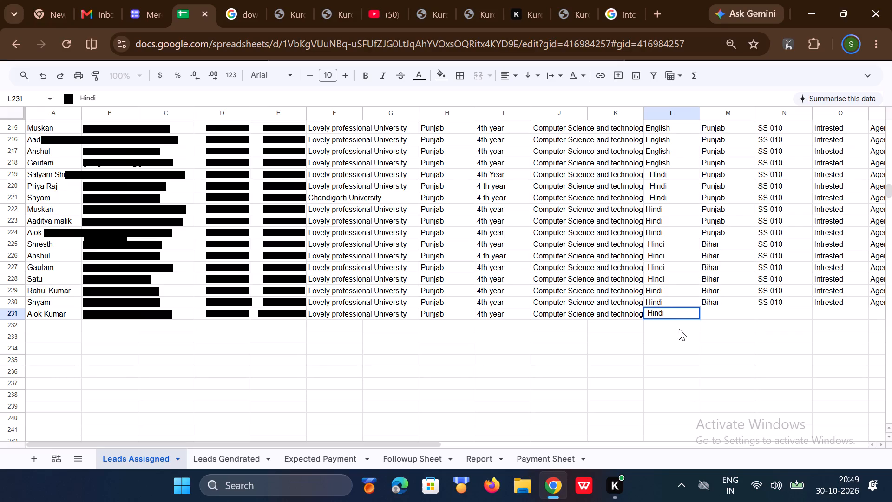
pyautogui.click(679, 329)
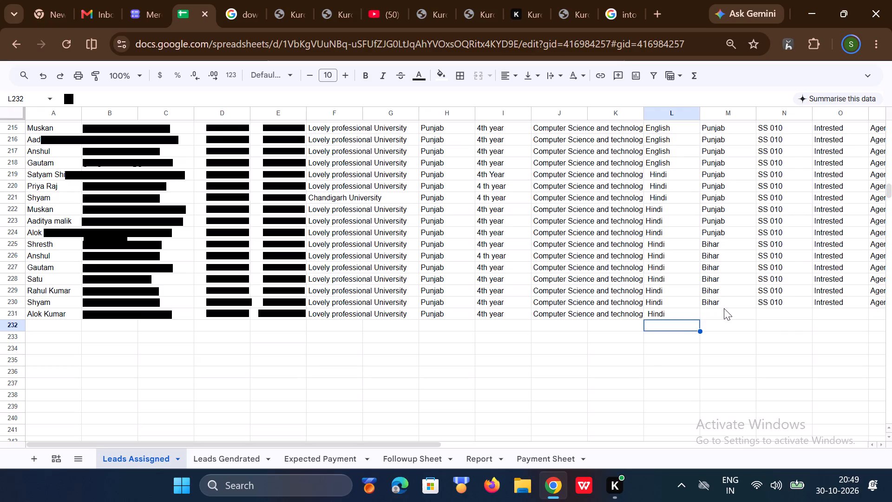
# Enter Bihar in cell M231 of Alok's record.
pyautogui.click(708, 304)
pyautogui.click(709, 319)
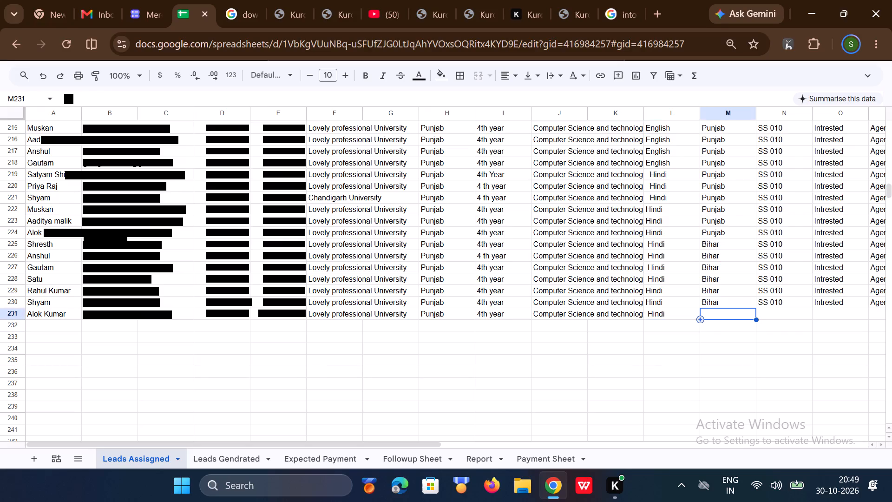
pyautogui.click(709, 319)
pyautogui.click(709, 319)
pyautogui.click(709, 319)
pyautogui.click(727, 318)
pyautogui.click(722, 329)
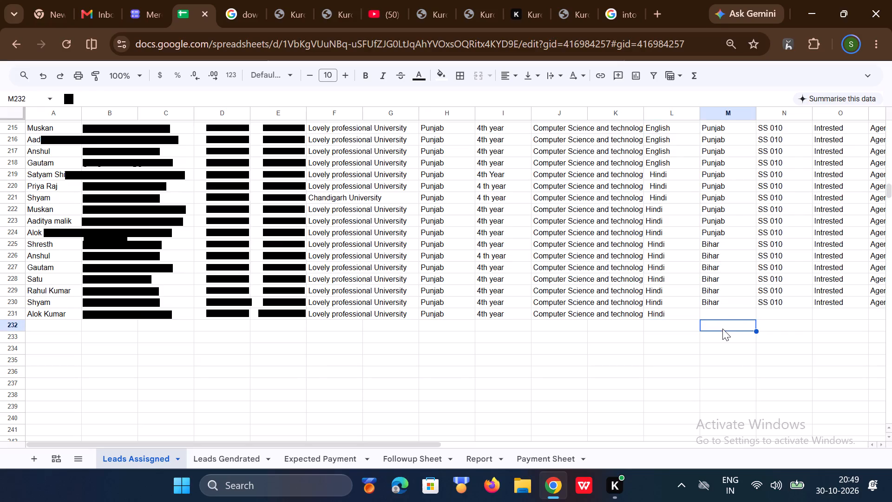
pyautogui.click(722, 317)
pyautogui.click(722, 317)
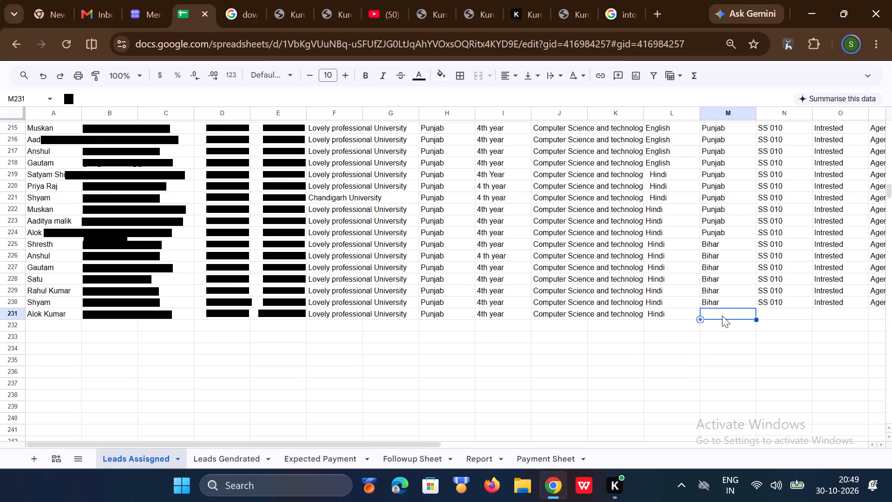
pyautogui.click(722, 316)
pyautogui.press('b')
pyautogui.press('BackSpace')
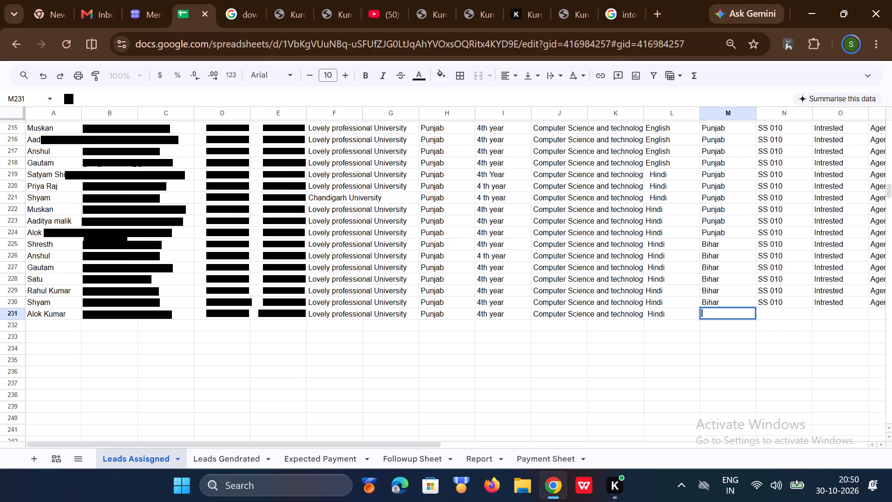
pyautogui.write('?B')
pyautogui.press('BackSpace')
pyautogui.press('BackSpace')
pyautogui.hotkey('shift', 'b')
pyautogui.write('ihar')
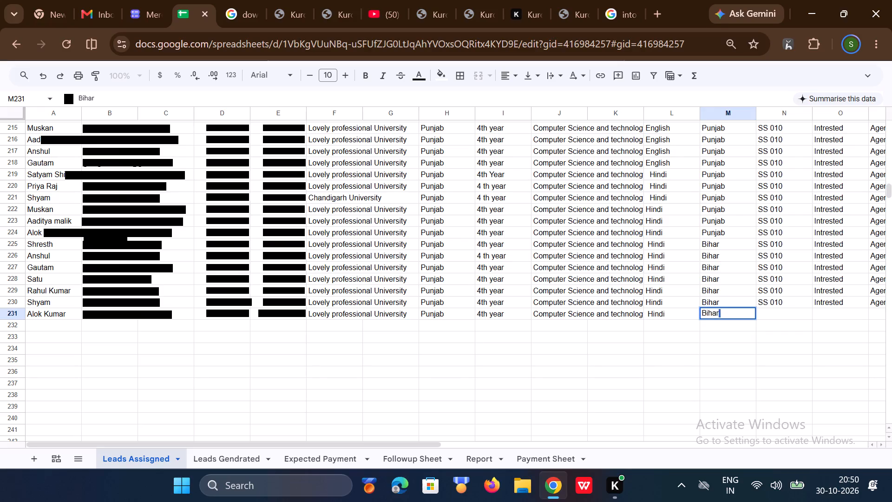
# Enter the code SS 010 in cell N231 of Alok's record.
pyautogui.click(768, 308)
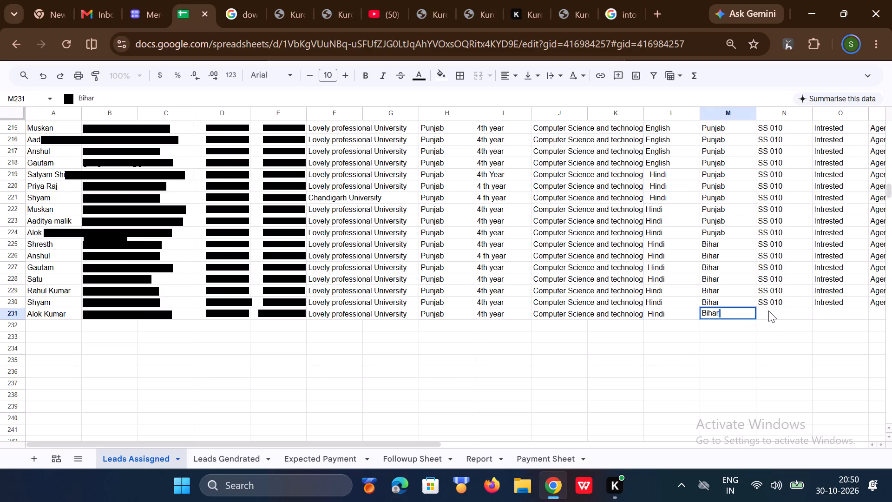
pyautogui.doubleClick(768, 313)
pyautogui.write('SS')
pyautogui.press('space')
pyautogui.press('0')
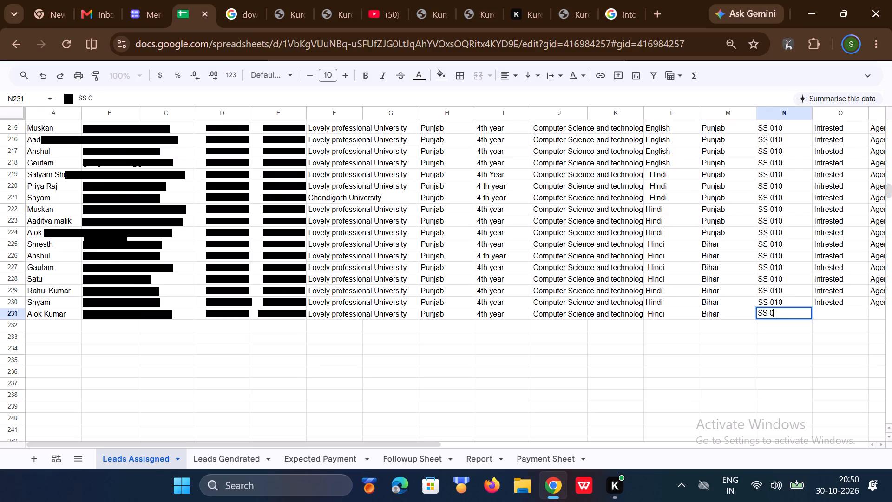
pyautogui.write('10')
# Enter Intrested as the lead status in cell O231 of Alok's record.
pyautogui.doubleClick(843, 316)
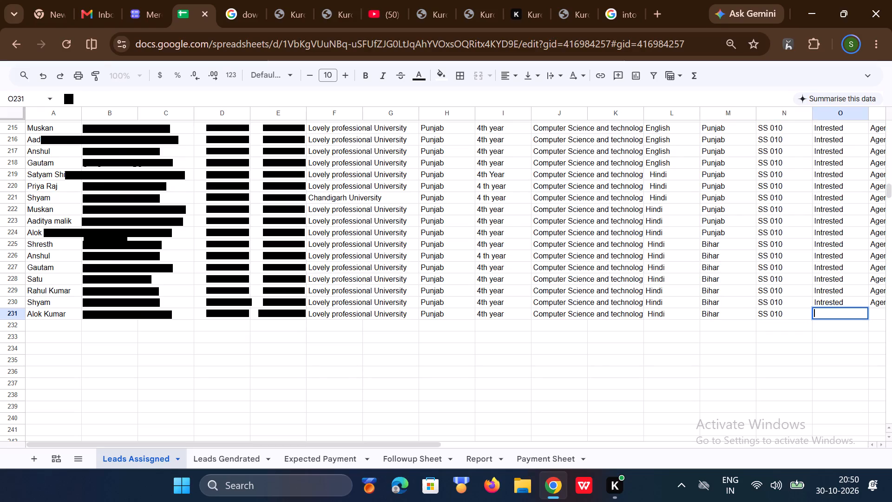
pyautogui.hotkey('shift', 'i')
pyautogui.write('nt')
pyautogui.write('rested')
pyautogui.click(816, 350)
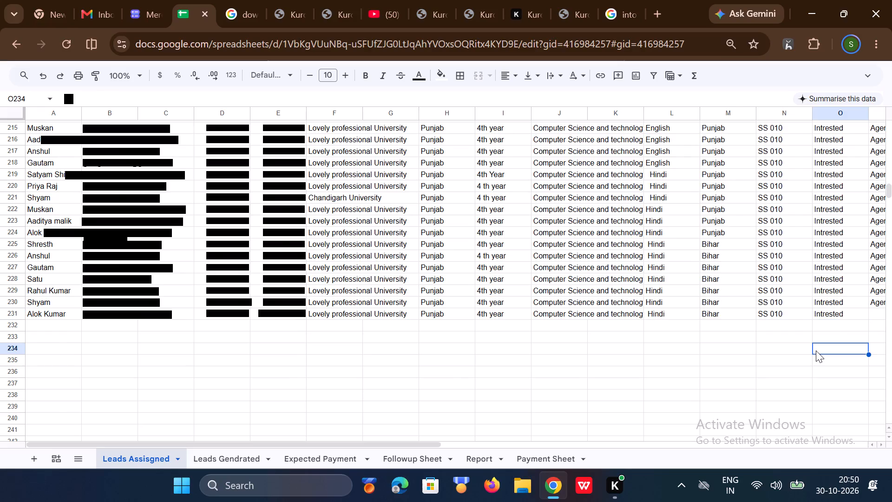
# Enter Agent in cell P231 to complete Alok's record.
pyautogui.hscroll(-3, 816, 350)
pyautogui.doubleClick(690, 310)
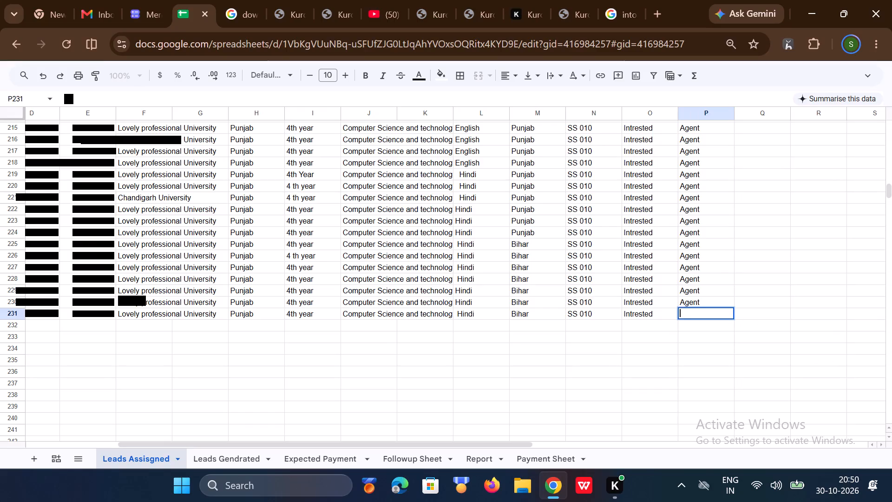
pyautogui.hotkey('shift', 'a')
pyautogui.write('ge')
pyautogui.write('nt')
pyautogui.click(547, 366)
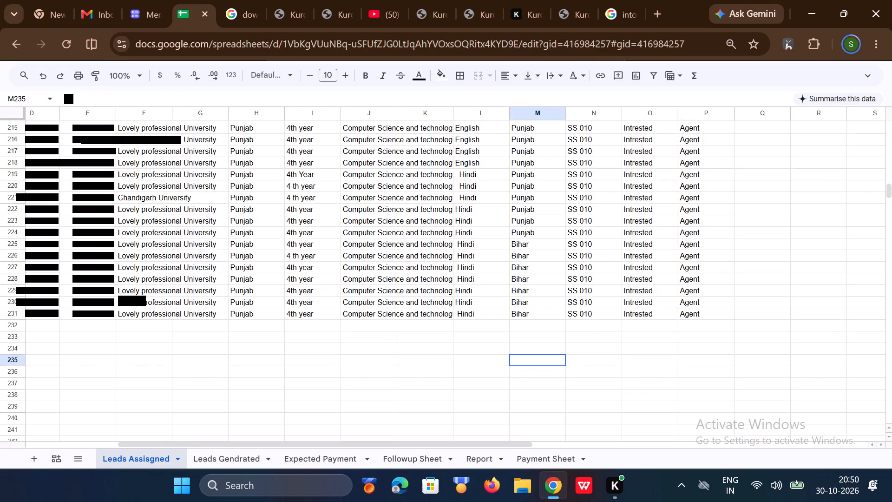
# Open the empty name cell A232, directly below Alok's record, for editing.
pyautogui.hscroll(7, 547, 366)
pyautogui.click(374, 328)
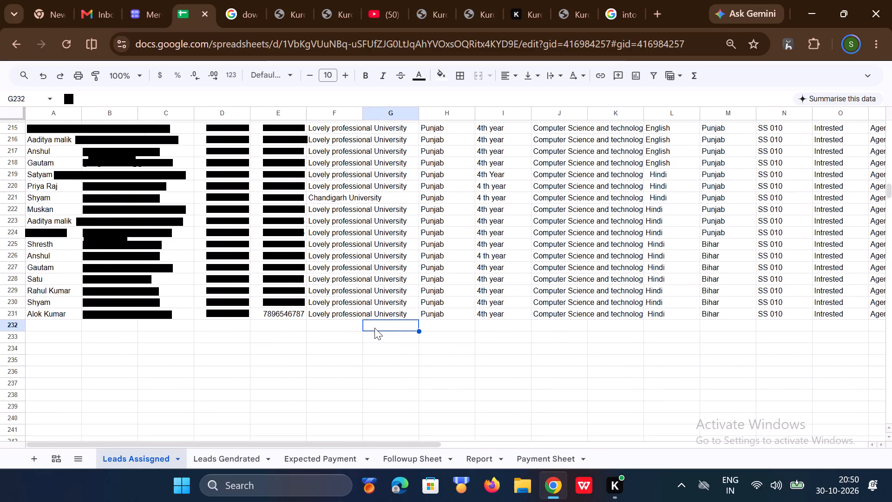
pyautogui.doubleClick(61, 323)
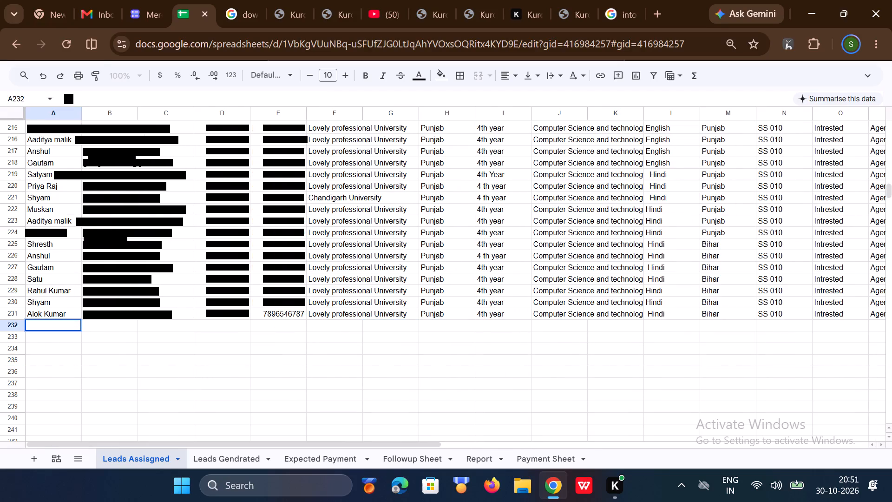
pyautogui.click(61, 323)
pyautogui.doubleClick(61, 323)
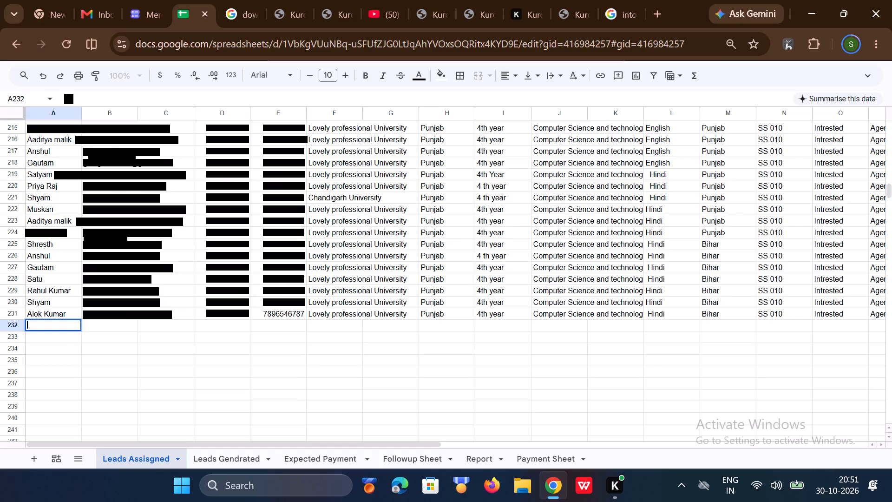
pyautogui.click(61, 331)
pyautogui.click(98, 325)
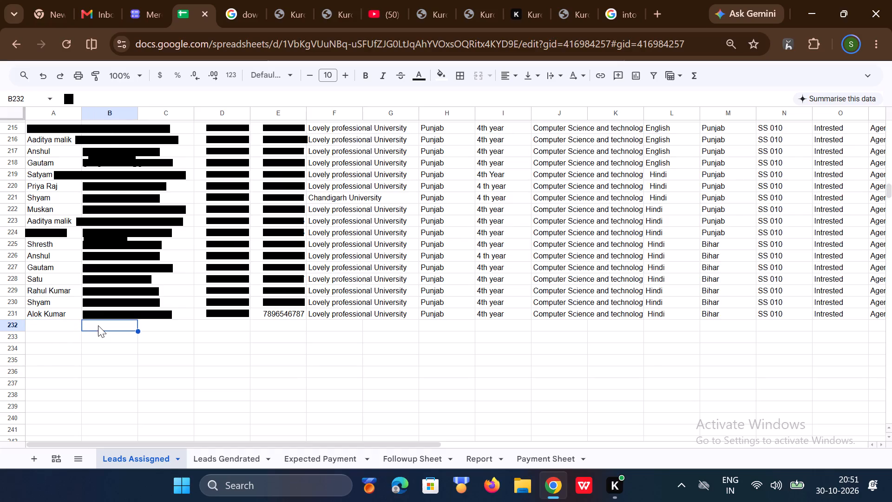
pyautogui.click(55, 324)
pyautogui.tripleClick(55, 324)
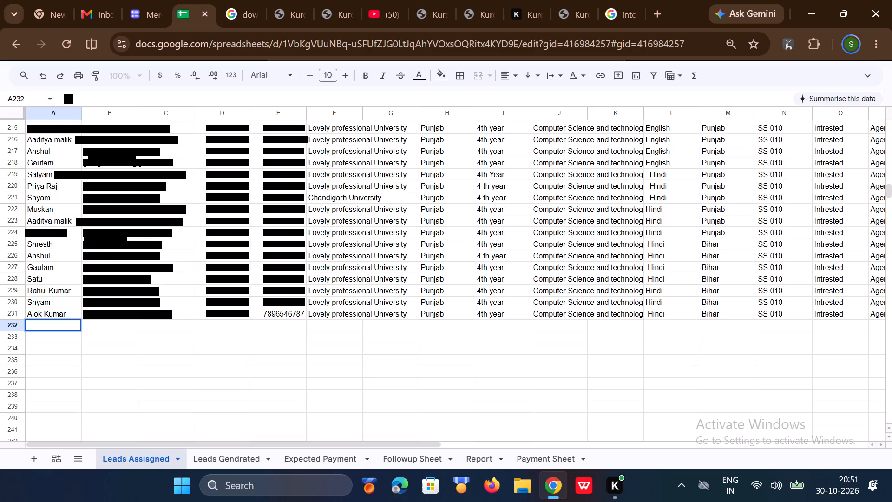
pyautogui.click(55, 324)
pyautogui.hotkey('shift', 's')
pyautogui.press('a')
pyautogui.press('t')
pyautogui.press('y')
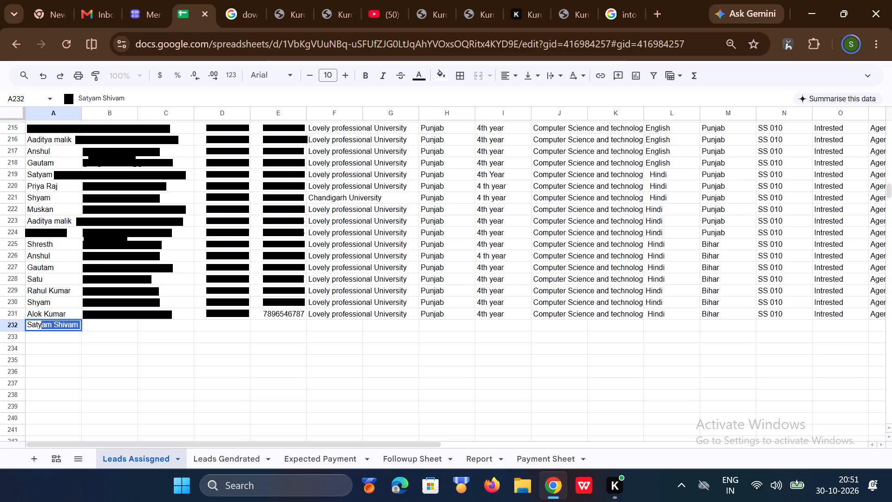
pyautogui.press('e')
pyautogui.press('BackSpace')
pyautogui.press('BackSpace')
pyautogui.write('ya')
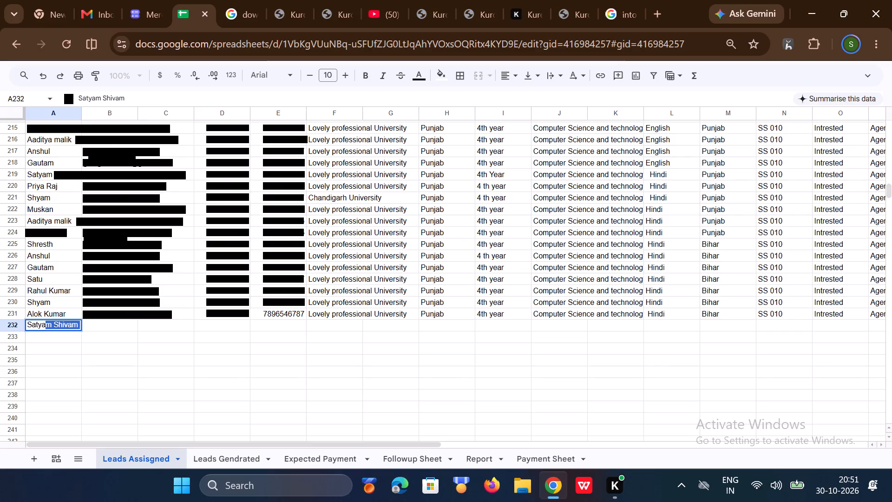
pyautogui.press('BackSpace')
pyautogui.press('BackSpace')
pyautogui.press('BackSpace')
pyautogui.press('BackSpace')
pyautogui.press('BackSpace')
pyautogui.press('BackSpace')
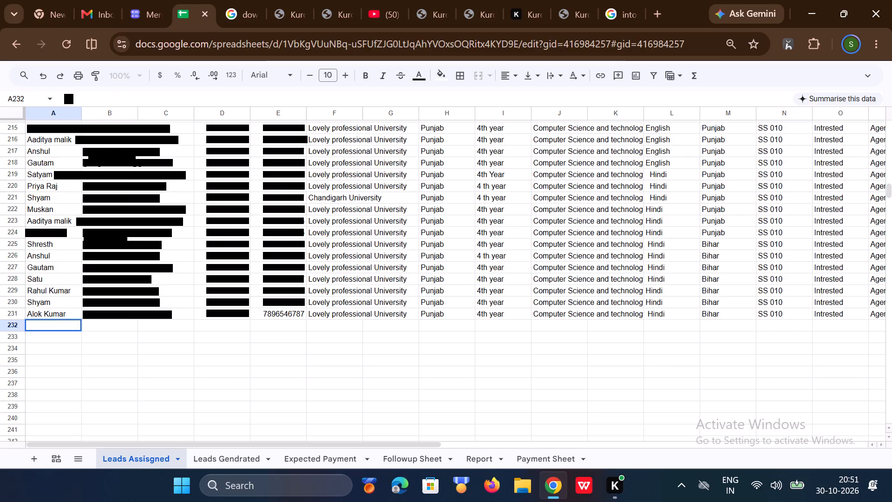
# Enter Satrendra as the lead name in cell A232 of the new record.
pyautogui.hotkey('shift', 's')
pyautogui.write('at')
pyautogui.write('ren')
pyautogui.write('de')
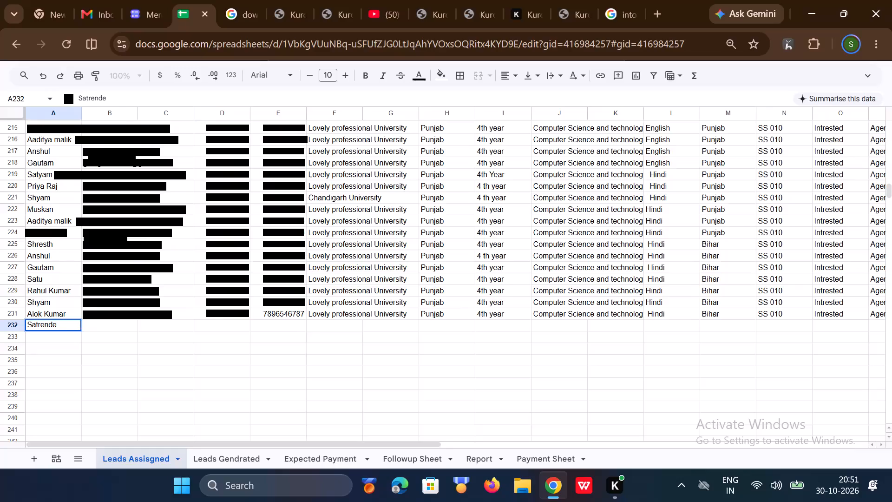
pyautogui.press('BackSpace')
pyautogui.write('ra')
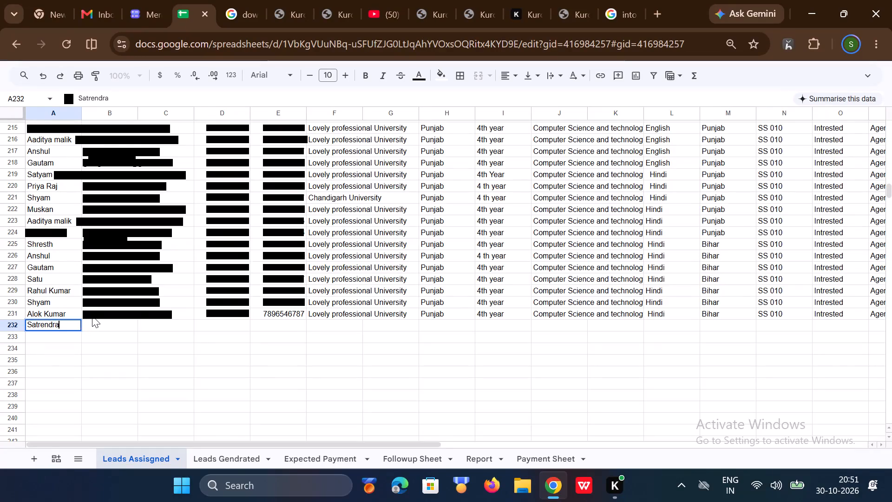
# Open the empty cell B232 of Satrendra's record for editing.
pyautogui.doubleClick(93, 321)
pyautogui.doubleClick(104, 334)
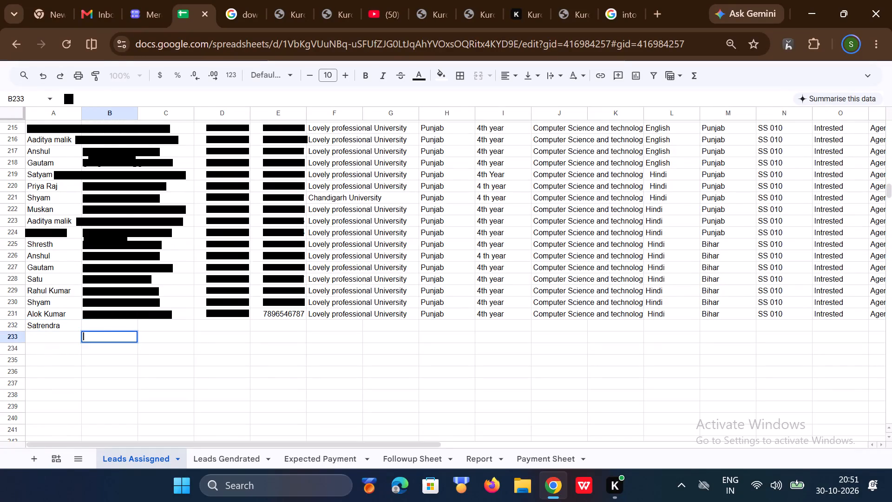
pyautogui.click(98, 317)
pyautogui.doubleClick(99, 323)
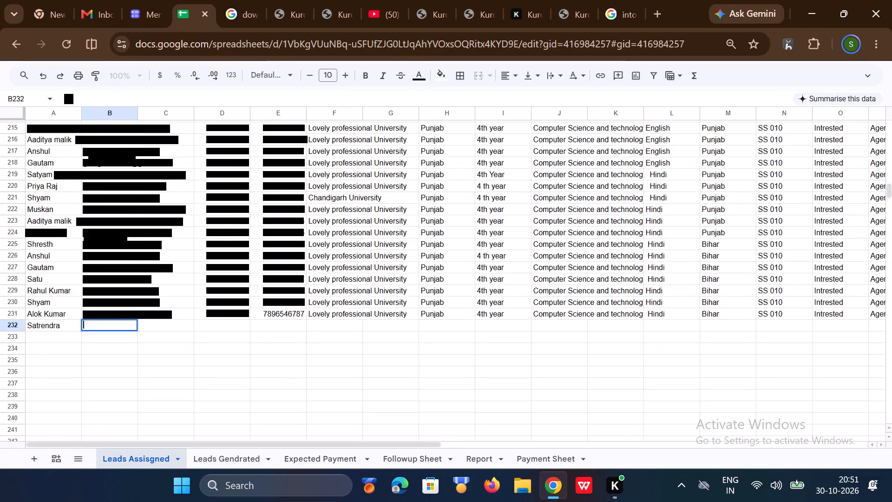
pyautogui.click(99, 323)
pyautogui.click(99, 323)
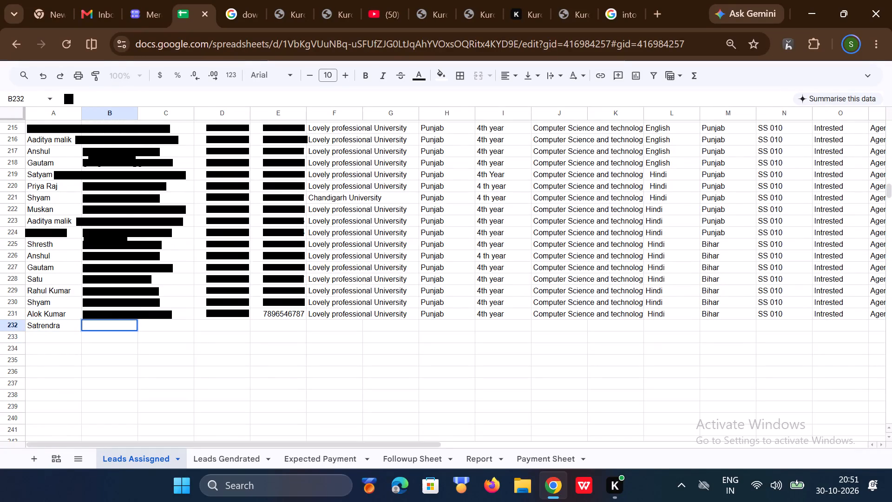
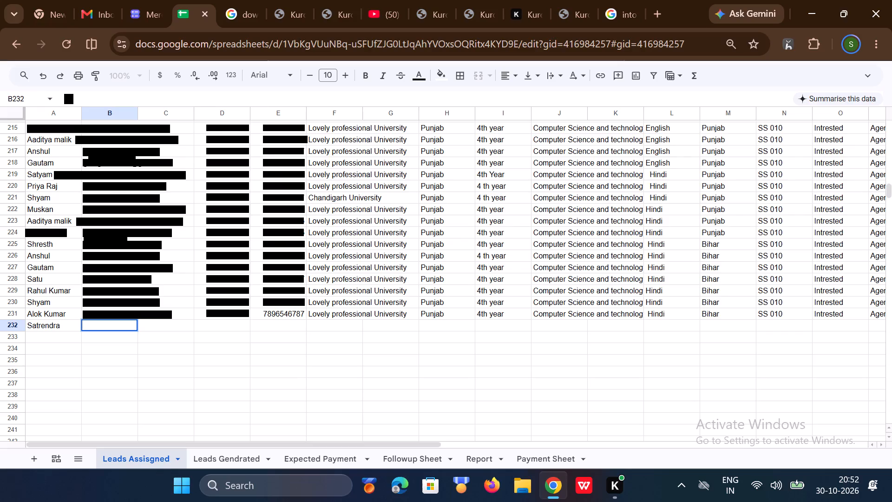
# Enter the lead's e-mail address in cell B232 of Satrendra's record.
pyautogui.doubleClick(99, 323)
pyautogui.write('sa')
pyautogui.press('t')
pyautogui.write('re')
pyautogui.press('n')
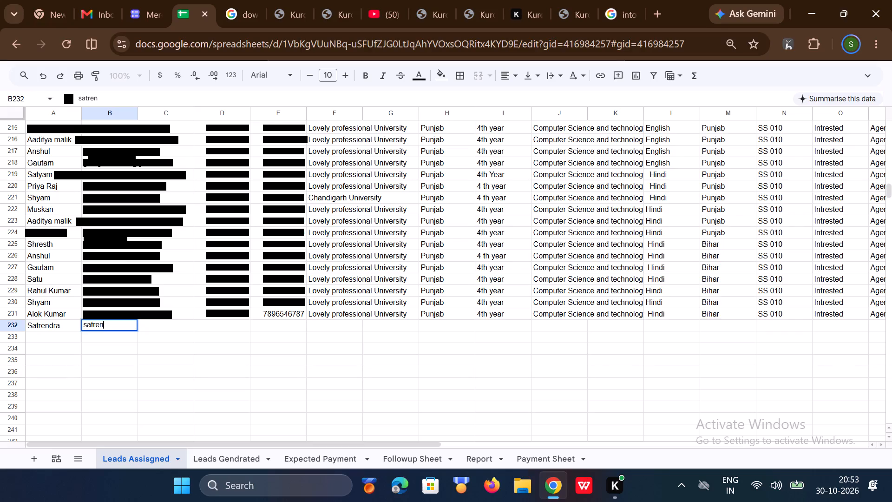
pyautogui.write('dra')
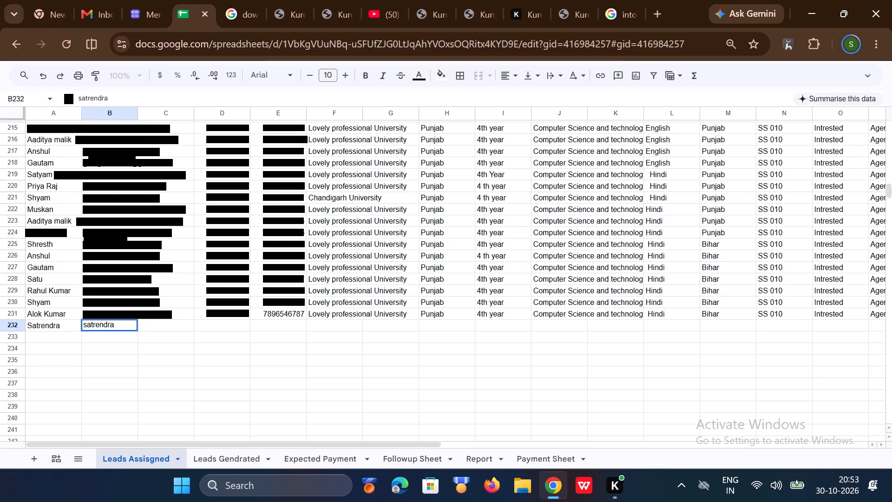
pyautogui.click(99, 323)
pyautogui.click(145, 330)
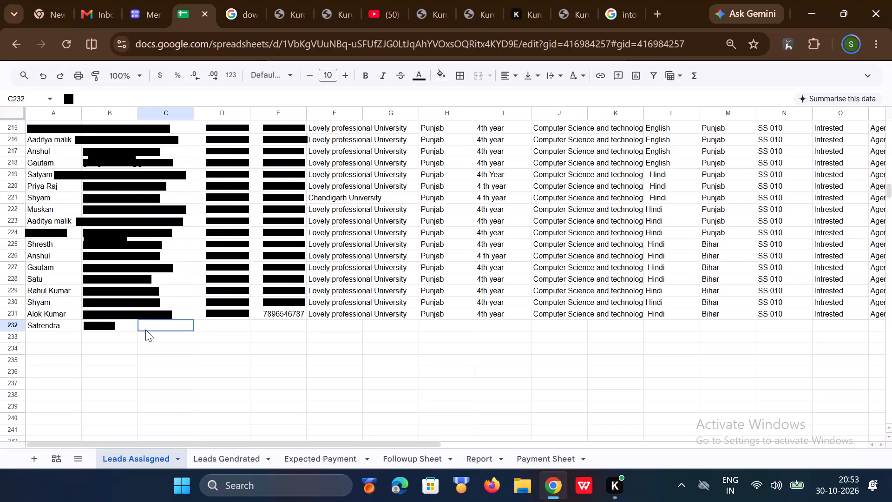
pyautogui.click(118, 329)
pyautogui.doubleClick(118, 329)
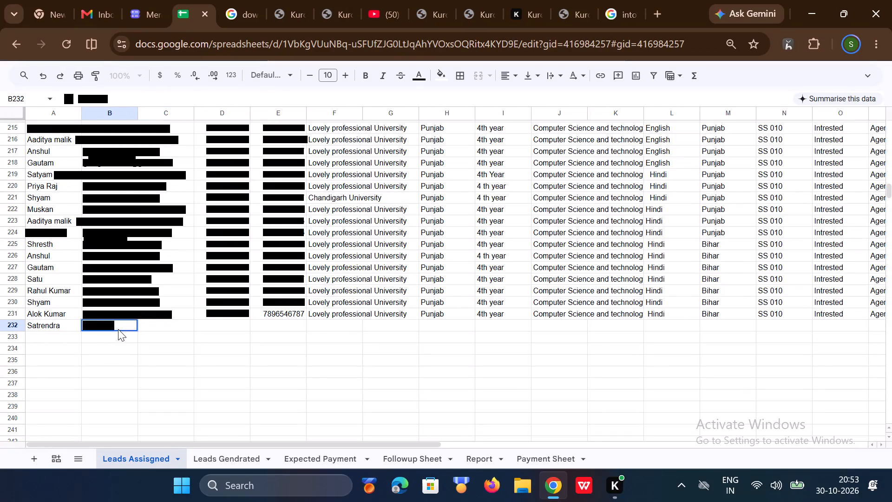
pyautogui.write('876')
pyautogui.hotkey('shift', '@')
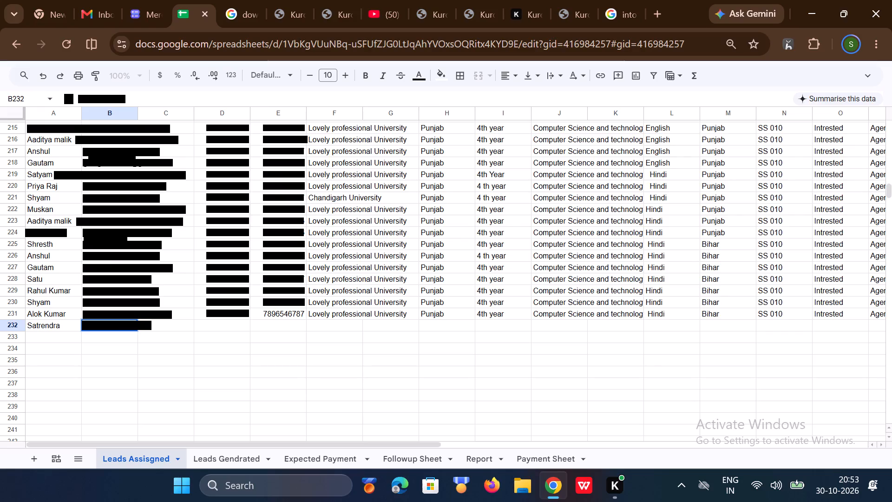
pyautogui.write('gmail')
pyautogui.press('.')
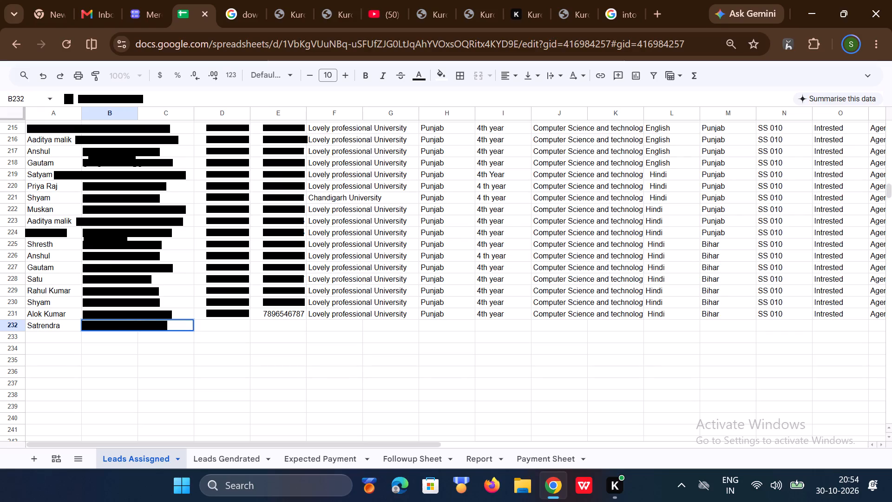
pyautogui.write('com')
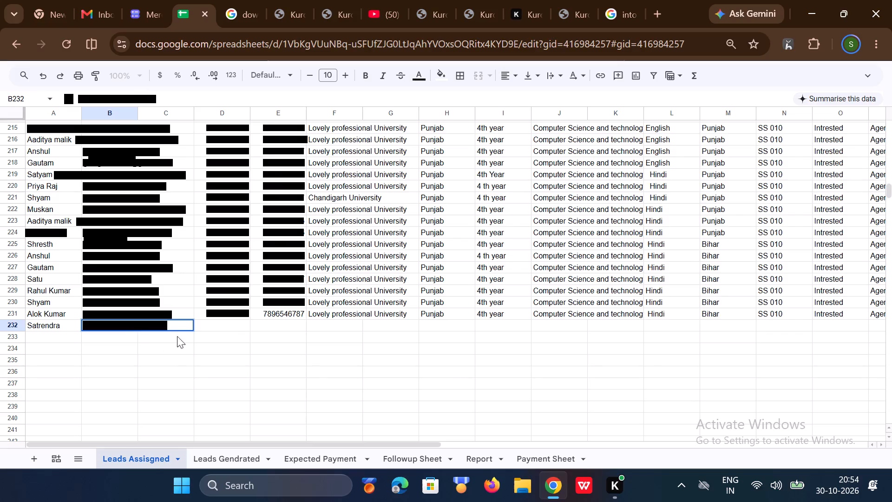
# Enter the lead's phone number in the empty cell D232 of Satrendra's record.
pyautogui.click(211, 322)
pyautogui.click(211, 322)
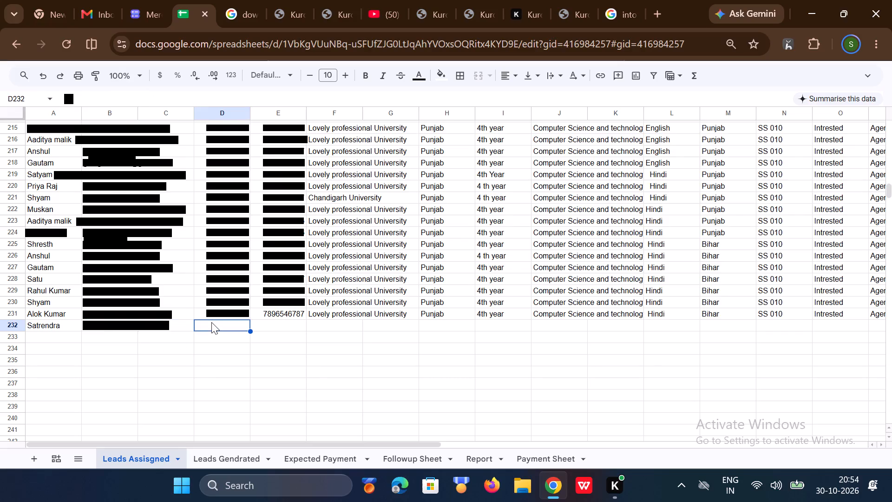
pyautogui.click(211, 322)
pyautogui.tripleClick(211, 322)
pyautogui.click(211, 322)
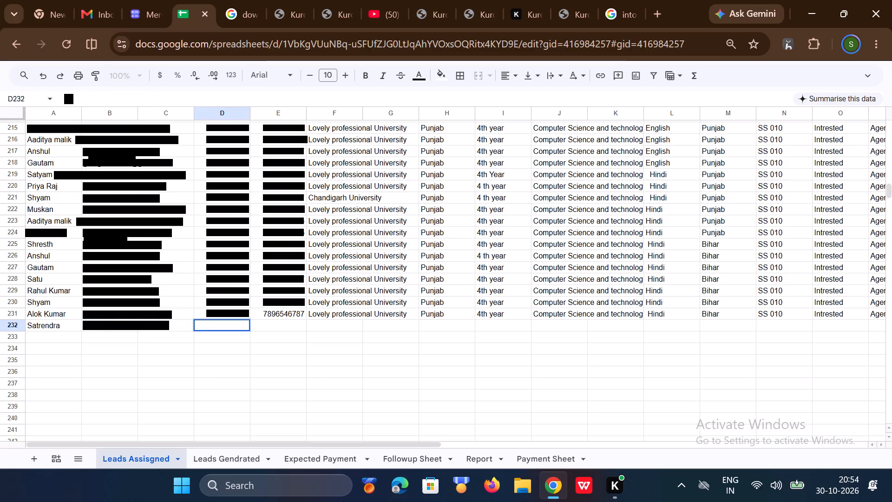
pyautogui.click(211, 322)
pyautogui.click(211, 324)
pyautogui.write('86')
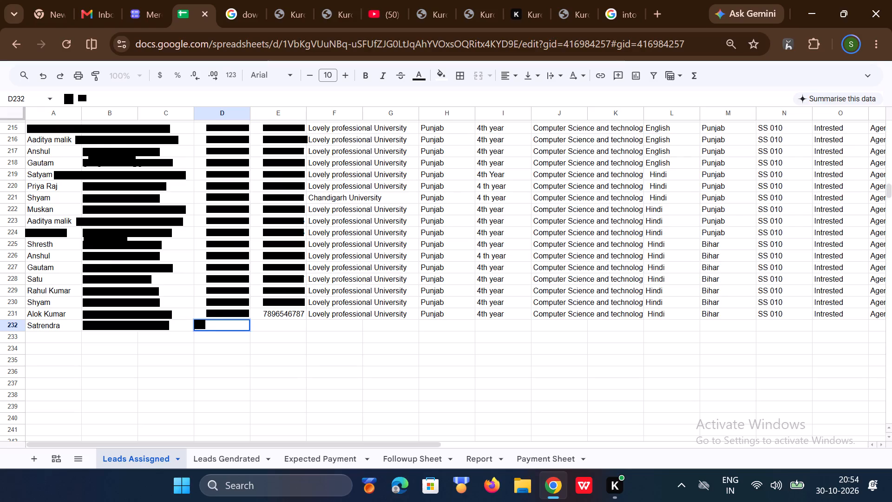
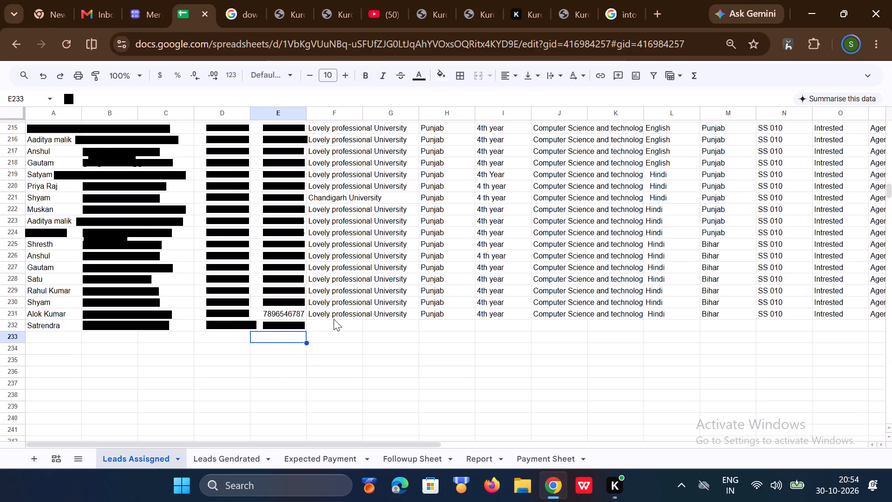
# Enter Lovely professional University as the university in cell F232 of Satrendra's record.
pyautogui.doubleClick(326, 325)
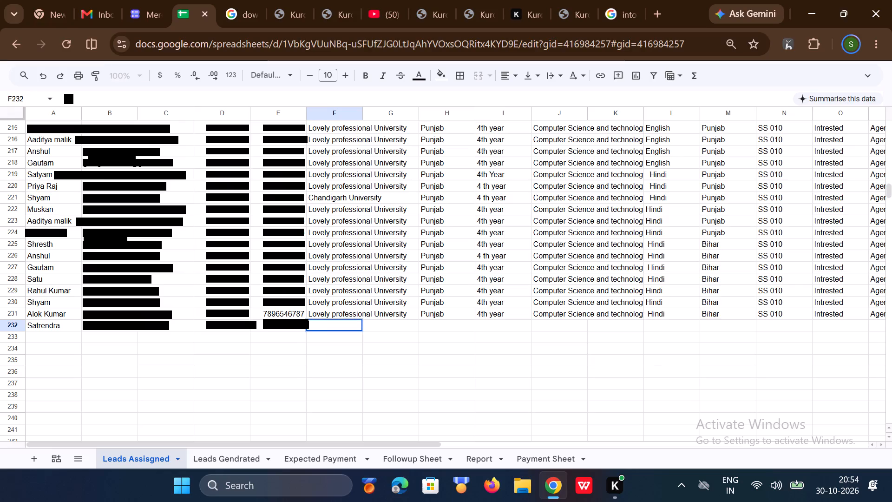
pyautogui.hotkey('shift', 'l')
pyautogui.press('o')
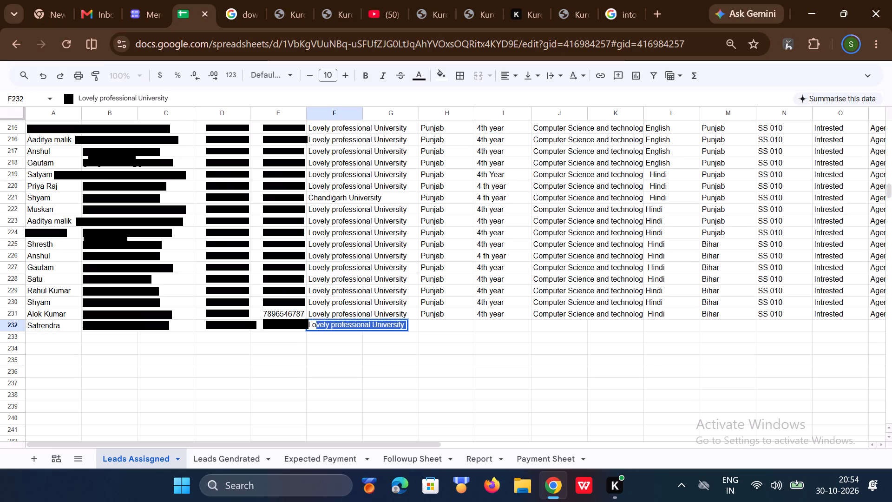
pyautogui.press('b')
pyautogui.press('BackSpace')
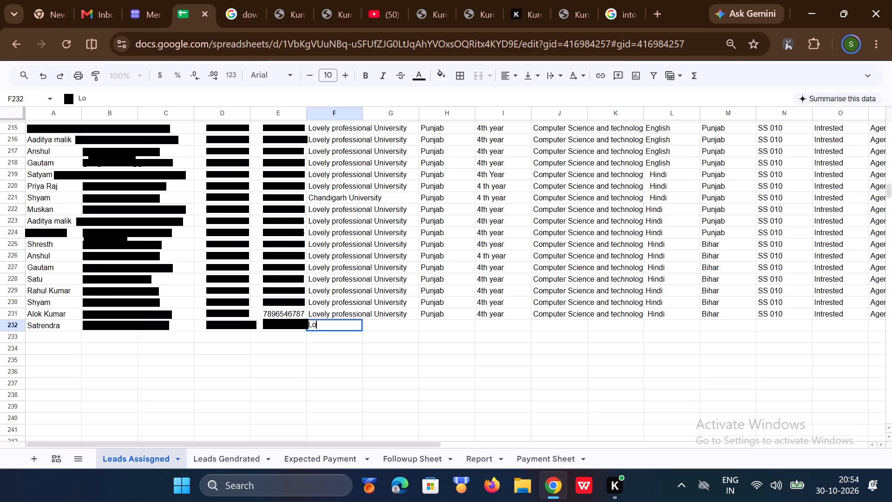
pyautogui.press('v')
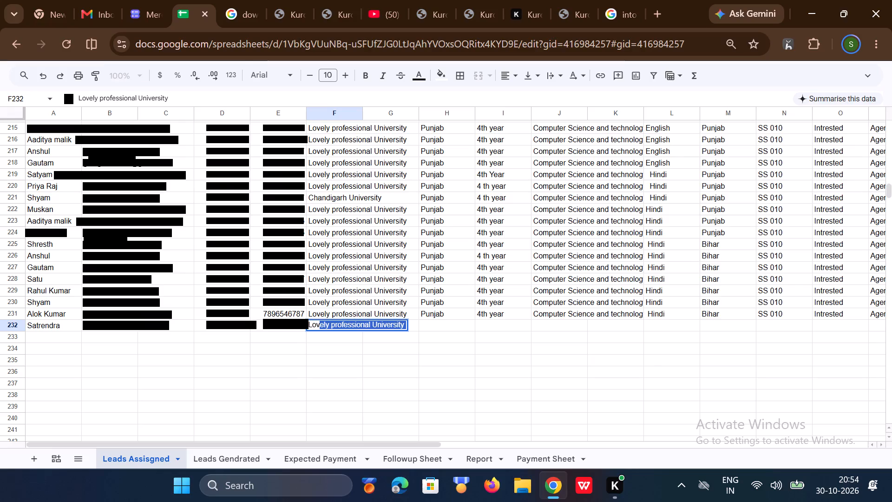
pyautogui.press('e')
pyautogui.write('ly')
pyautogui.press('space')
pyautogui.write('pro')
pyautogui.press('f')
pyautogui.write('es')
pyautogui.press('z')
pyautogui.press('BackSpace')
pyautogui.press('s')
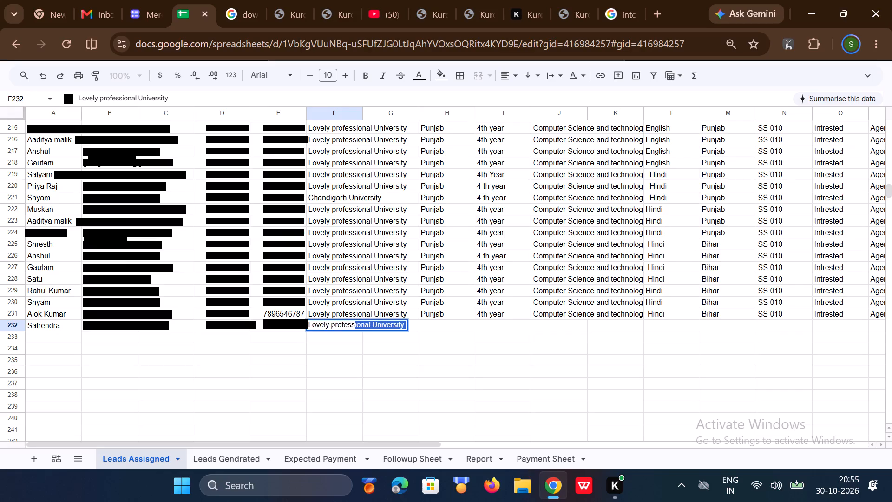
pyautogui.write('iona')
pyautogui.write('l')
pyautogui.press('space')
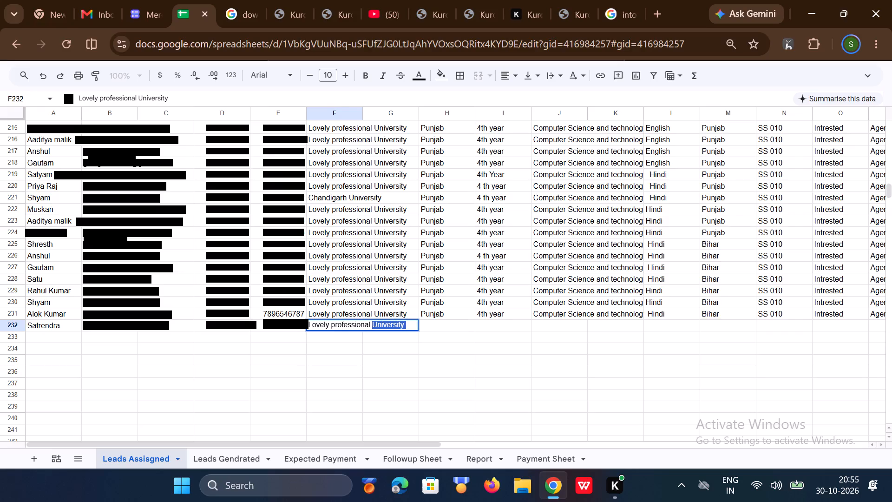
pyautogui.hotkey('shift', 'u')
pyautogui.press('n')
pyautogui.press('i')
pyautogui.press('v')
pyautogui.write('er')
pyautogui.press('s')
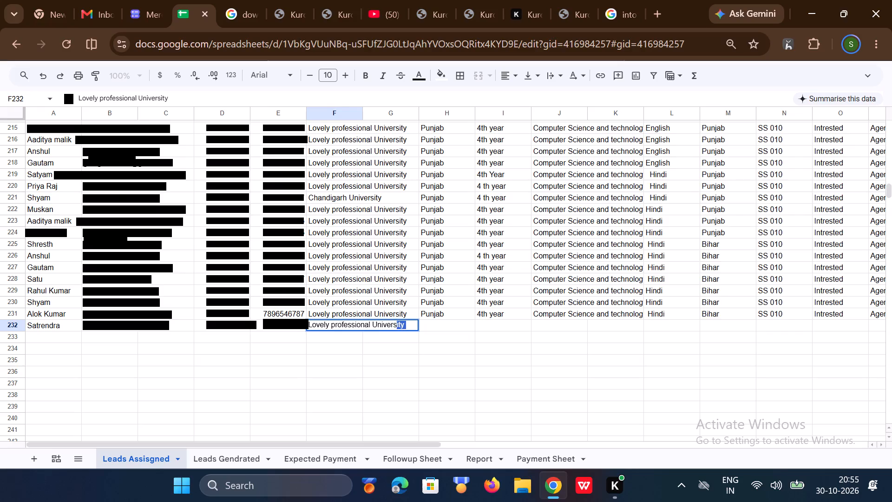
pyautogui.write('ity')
# Enter Punjab as the university's state in cell H232 of Satrendra's record.
pyautogui.doubleClick(444, 330)
pyautogui.tripleClick(444, 330)
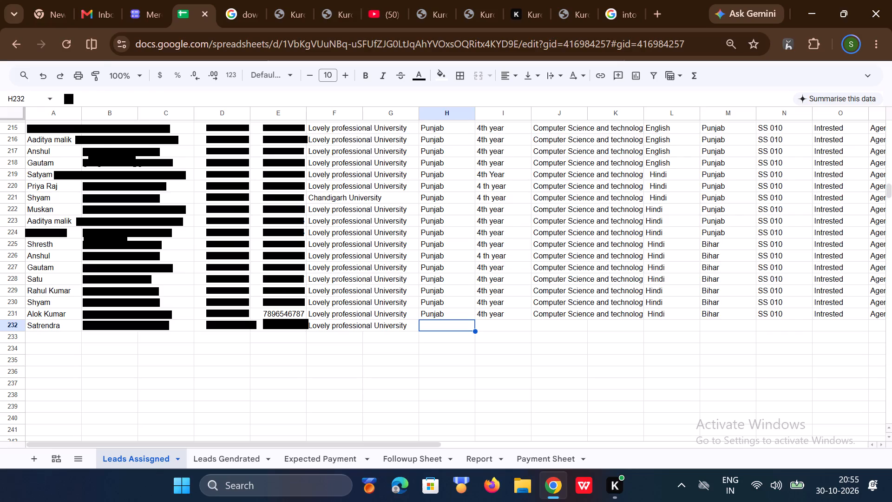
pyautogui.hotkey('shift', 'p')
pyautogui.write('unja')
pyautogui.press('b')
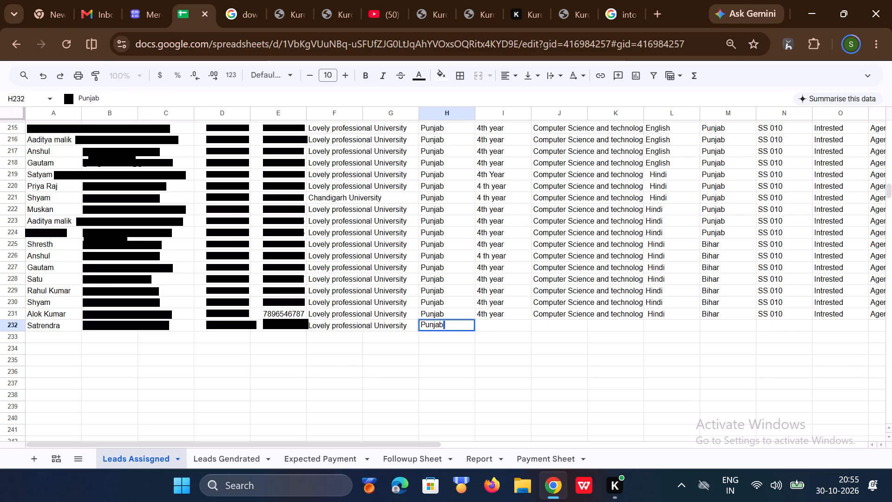
# Enter 4 th year as the year of study in cell I232 of Satrendra's record.
pyautogui.doubleClick(499, 321)
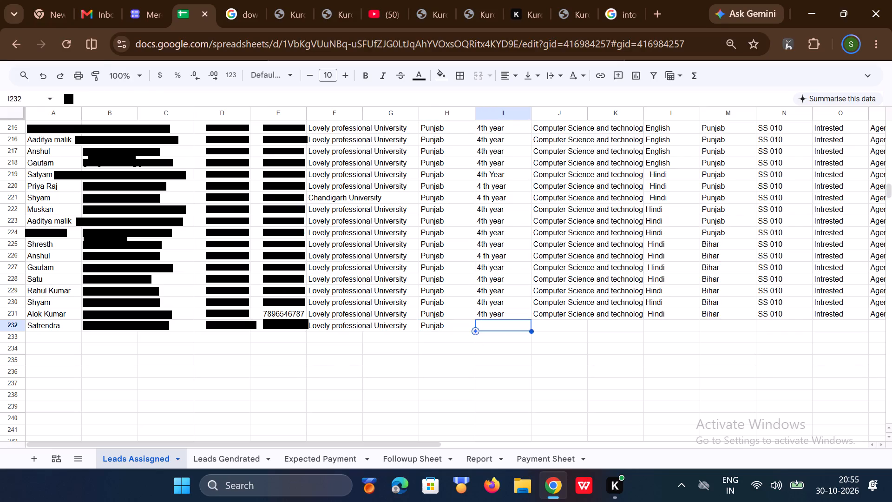
pyautogui.doubleClick(496, 317)
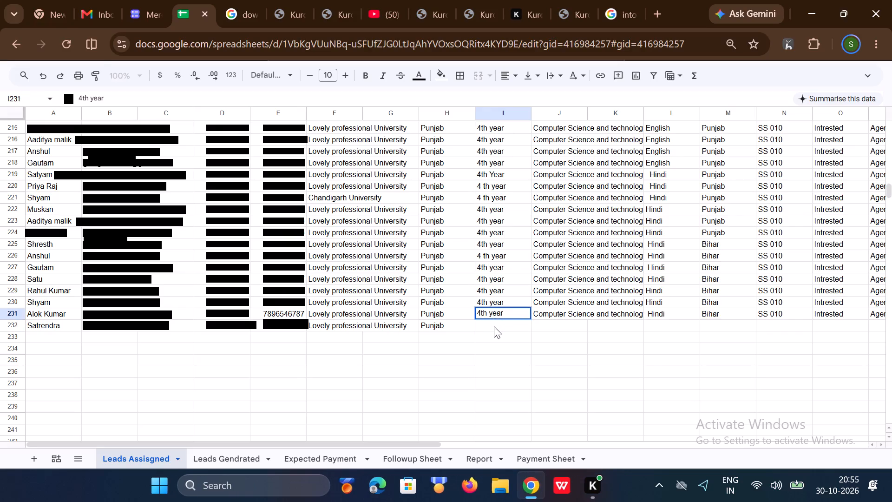
pyautogui.click(490, 327)
pyautogui.tripleClick(490, 327)
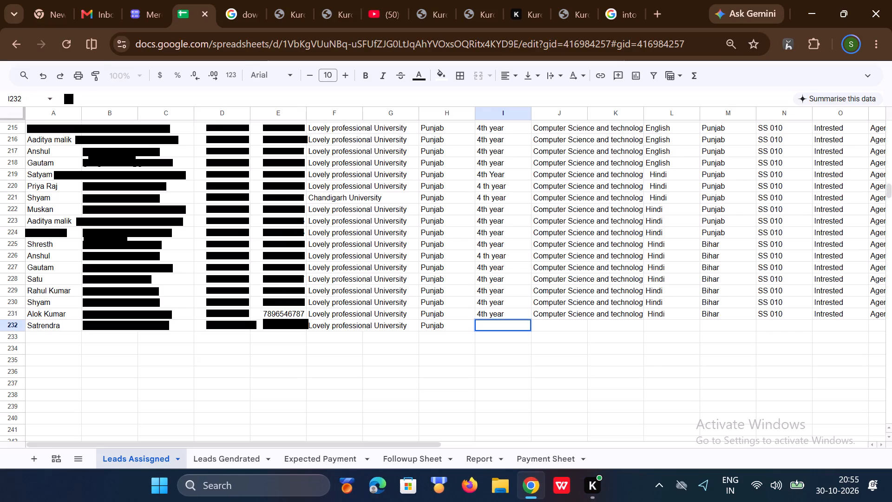
pyautogui.hotkey('shift', '$')
pyautogui.press('BackSpace')
pyautogui.hotkey('shift', '$')
pyautogui.press('BackSpace')
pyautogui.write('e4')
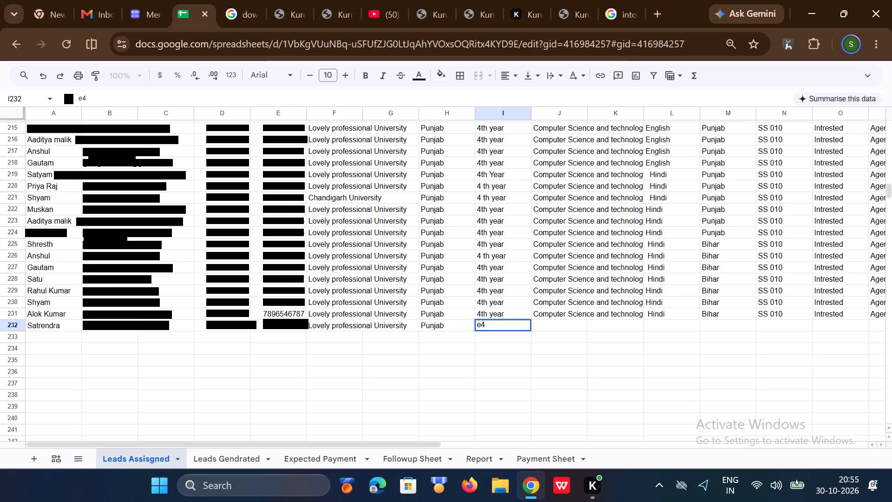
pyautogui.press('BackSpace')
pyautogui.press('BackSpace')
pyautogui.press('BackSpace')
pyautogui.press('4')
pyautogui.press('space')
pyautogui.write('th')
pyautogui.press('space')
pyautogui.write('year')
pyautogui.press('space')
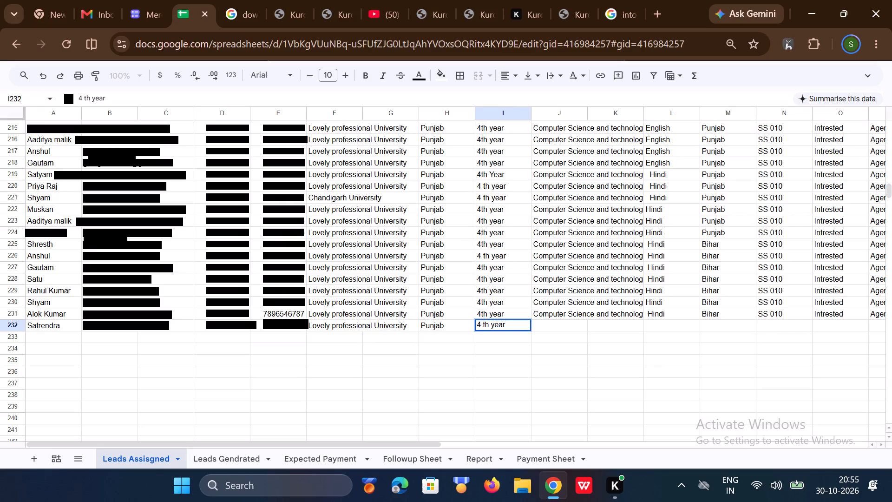
# Enter Computer Science and technology as the course in cell J232 of Satrendra's record.
pyautogui.doubleClick(546, 327)
pyautogui.click(546, 327)
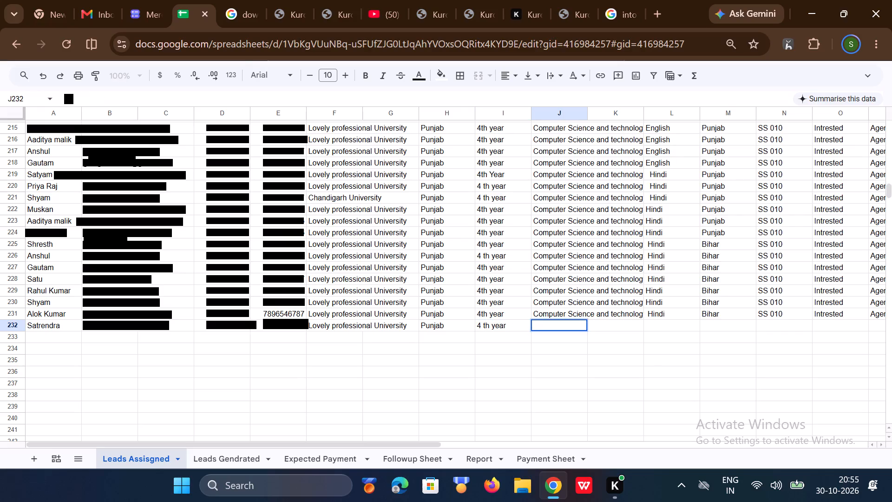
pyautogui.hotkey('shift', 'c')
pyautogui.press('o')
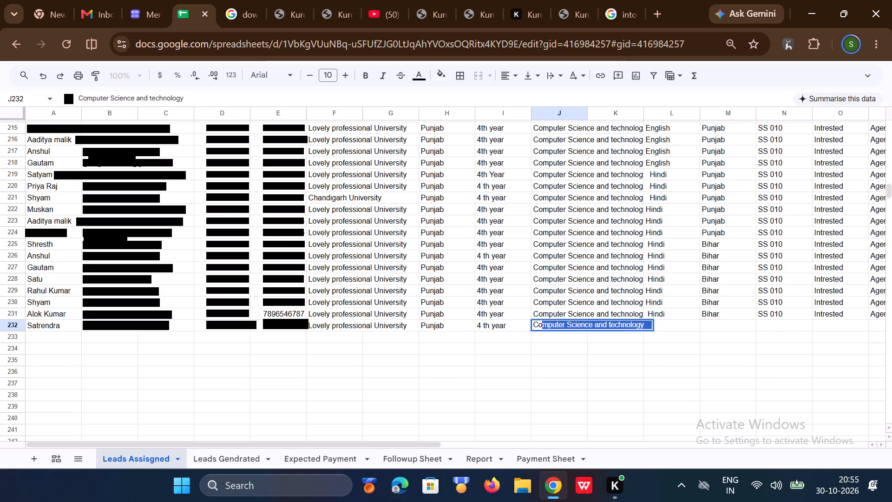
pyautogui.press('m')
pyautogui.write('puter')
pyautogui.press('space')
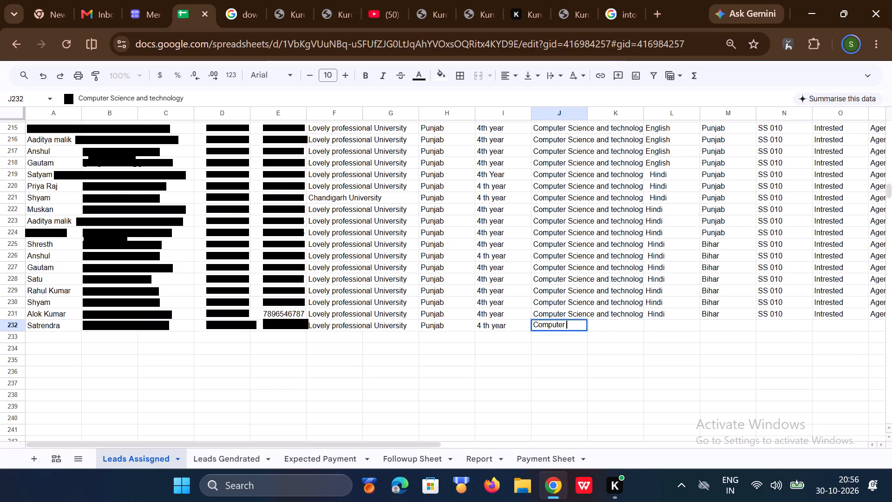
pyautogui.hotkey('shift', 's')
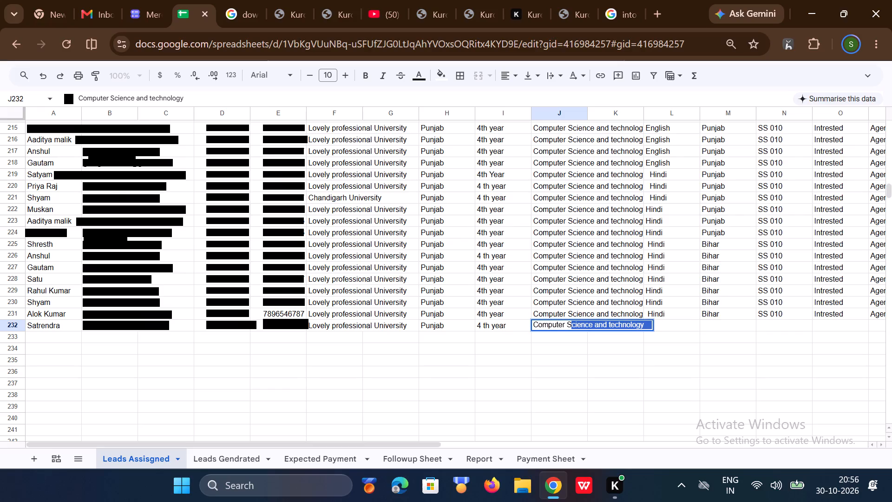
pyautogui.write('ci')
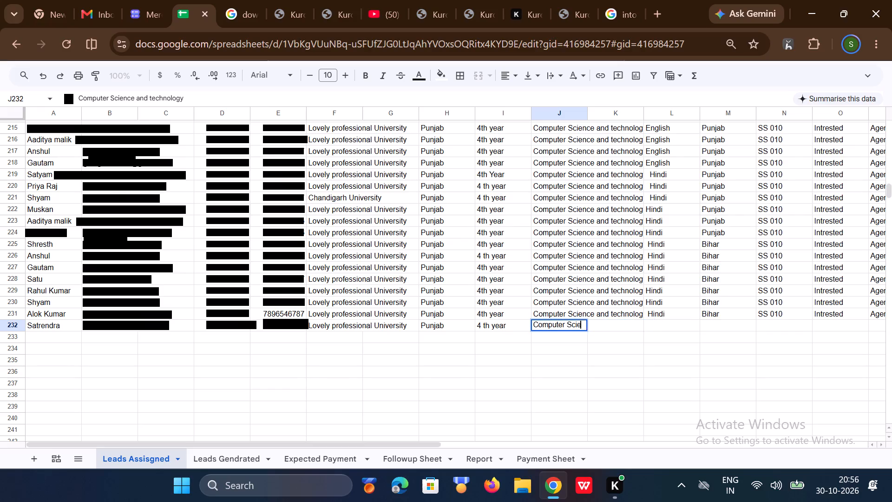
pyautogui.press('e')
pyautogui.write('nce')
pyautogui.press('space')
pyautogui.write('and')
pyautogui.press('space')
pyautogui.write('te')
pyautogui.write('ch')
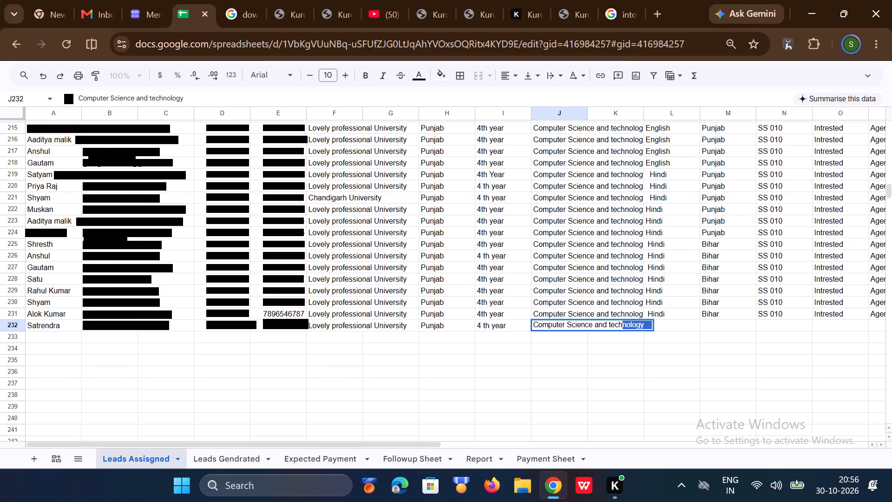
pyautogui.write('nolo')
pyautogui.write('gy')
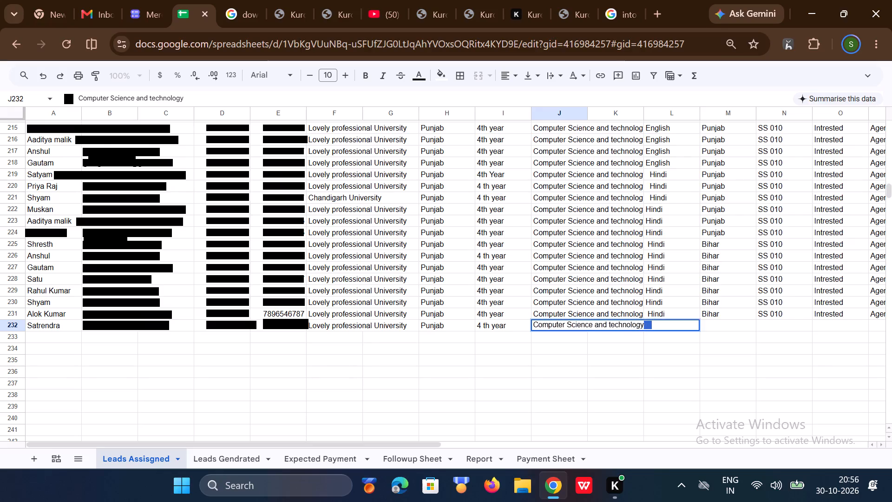
pyautogui.click(662, 382)
# Enter Hindi as the language in cell L232 of Satrendra's record.
pyautogui.doubleClick(668, 326)
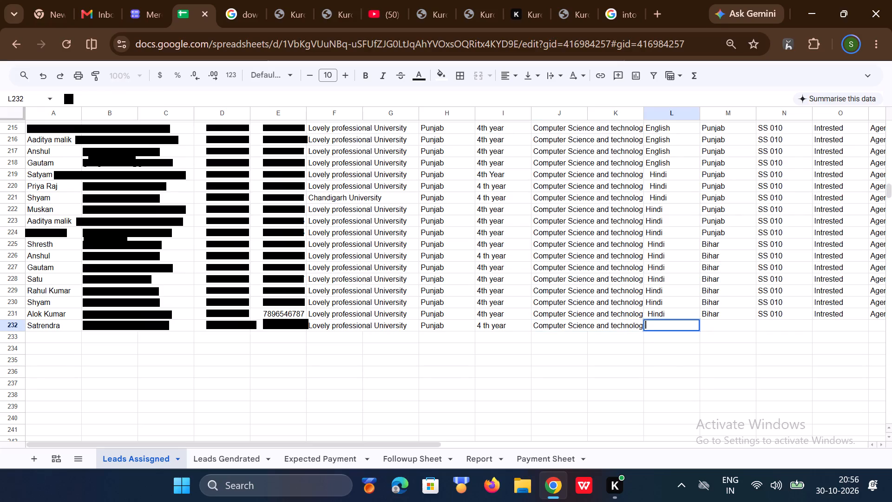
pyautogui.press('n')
pyautogui.press('BackSpace')
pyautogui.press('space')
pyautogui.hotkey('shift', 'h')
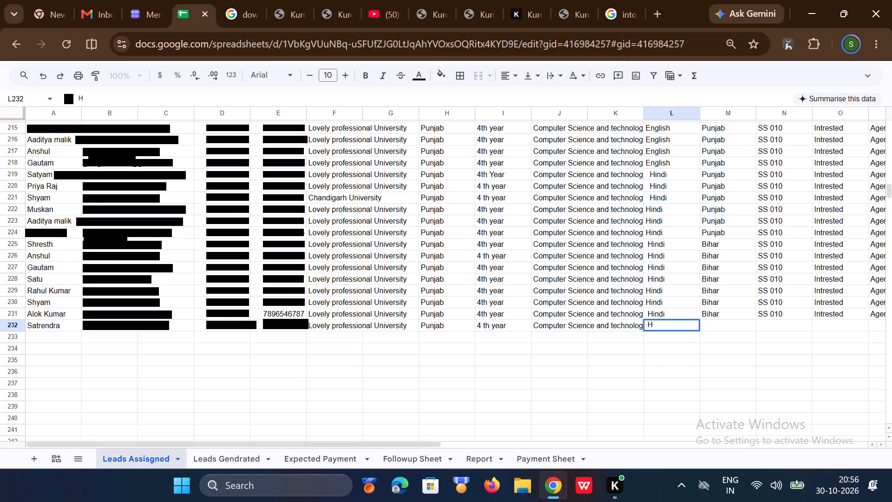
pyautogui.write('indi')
# Enter Bihar as the state in cell M232 of Satrendra's record.
pyautogui.click(720, 320)
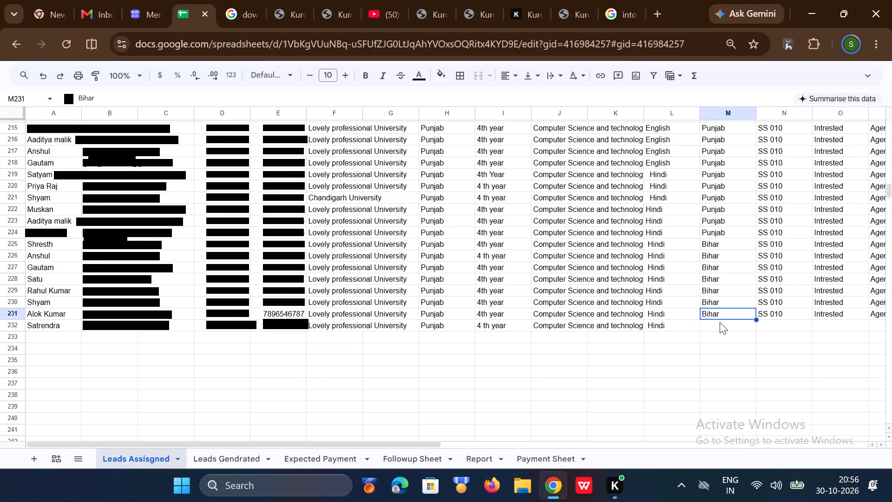
pyautogui.click(719, 319)
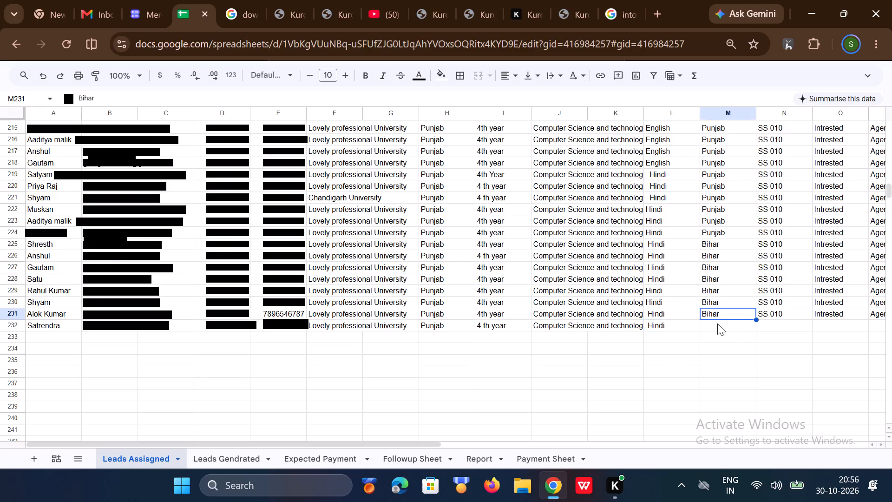
pyautogui.doubleClick(717, 324)
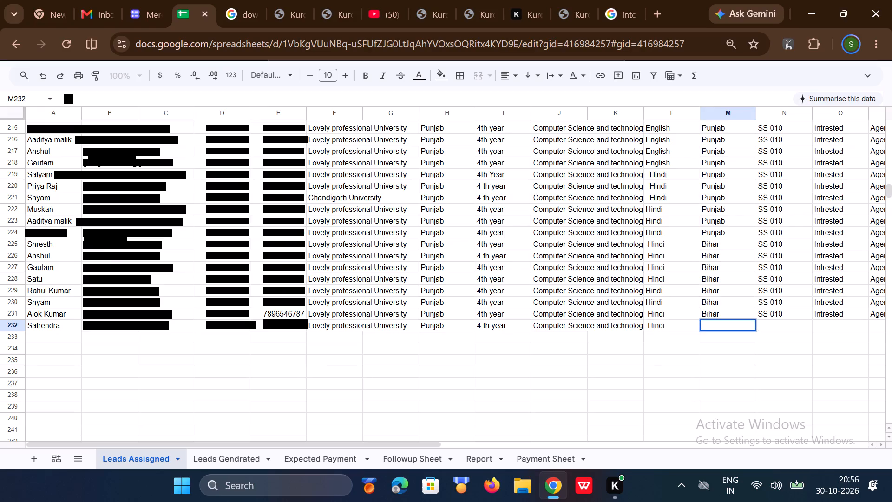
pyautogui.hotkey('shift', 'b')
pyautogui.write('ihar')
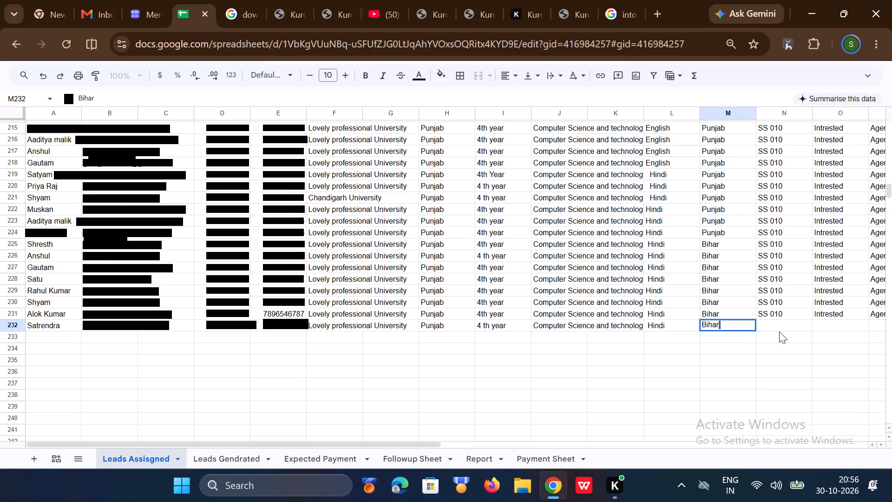
# Enter the code SS 010 in cell N232 of Satrendra's record.
pyautogui.click(779, 331)
pyautogui.doubleClick(779, 331)
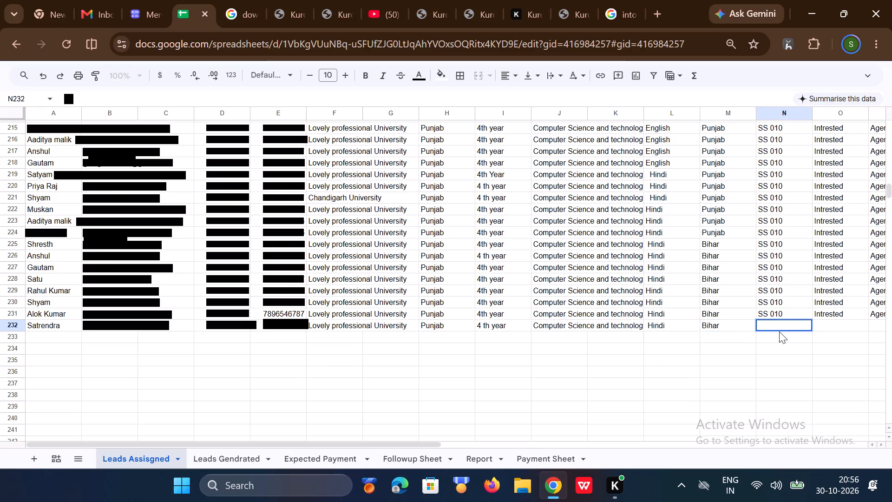
pyautogui.doubleClick(774, 328)
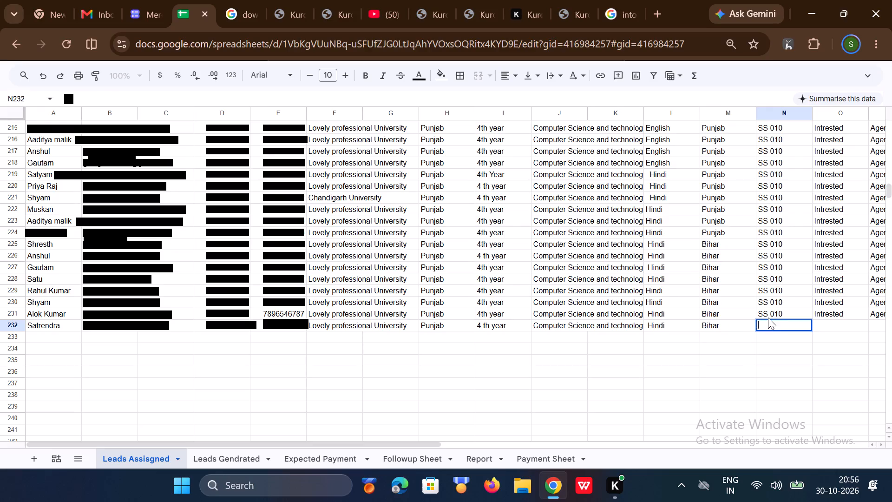
pyautogui.click(768, 317)
pyautogui.doubleClick(770, 323)
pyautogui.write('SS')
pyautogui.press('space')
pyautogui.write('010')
# Enter Intrested as the lead status in cell O232 of Satrendra's record.
pyautogui.click(828, 333)
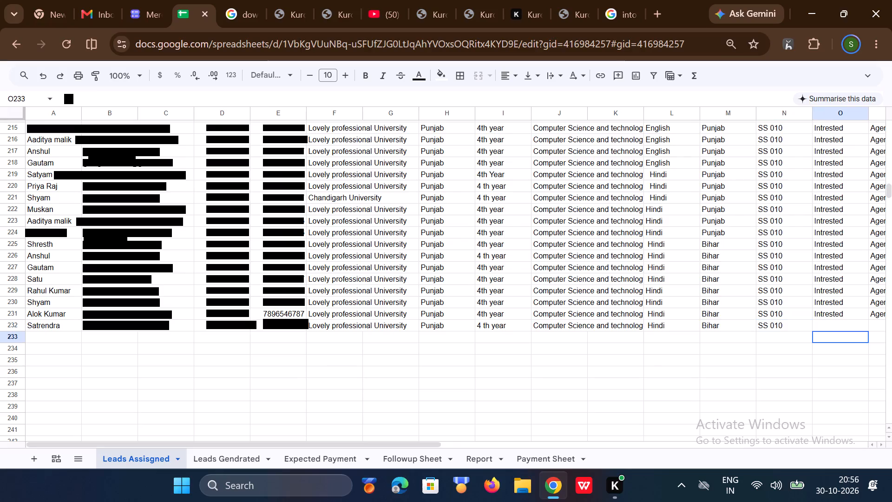
pyautogui.doubleClick(827, 326)
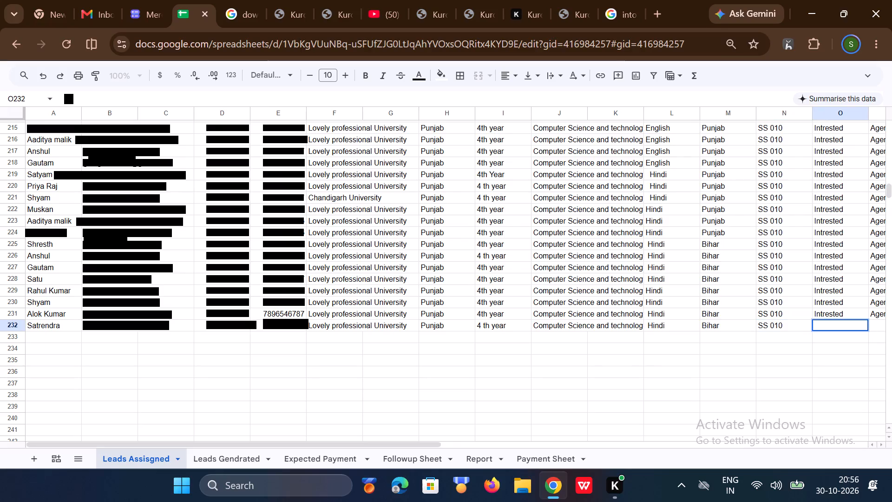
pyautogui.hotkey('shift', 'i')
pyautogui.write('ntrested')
# Enter Agent in cell P232, the last column of Satrendra's record.
pyautogui.hscroll(-1, 724, 354)
pyautogui.hscroll(1, 724, 354)
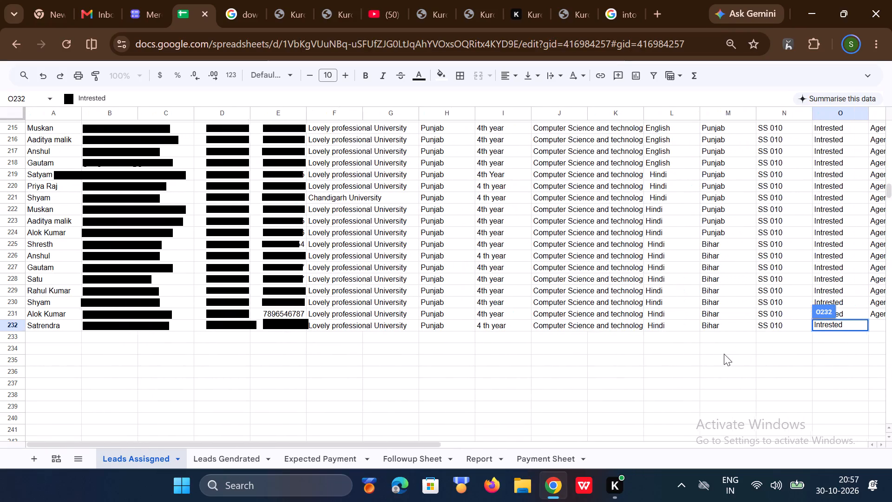
pyautogui.click(820, 352)
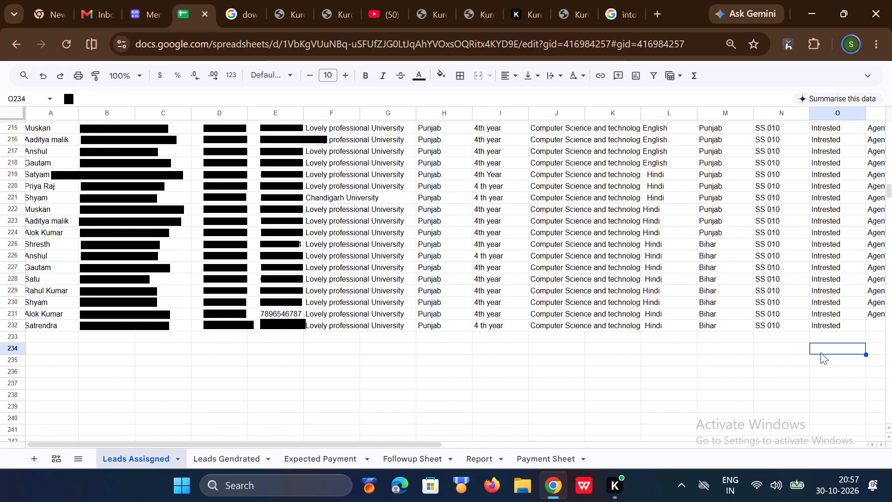
pyautogui.hscroll(3, 820, 352)
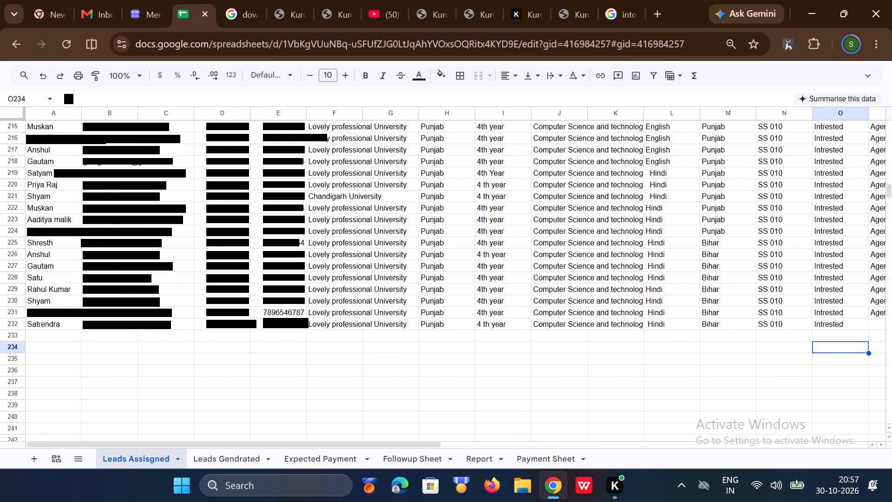
pyautogui.hscroll(-2, 820, 352)
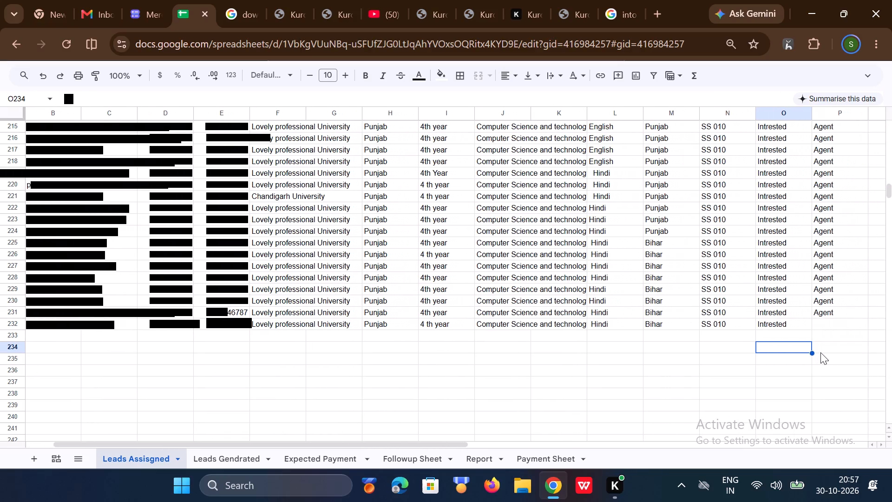
pyautogui.doubleClick(828, 328)
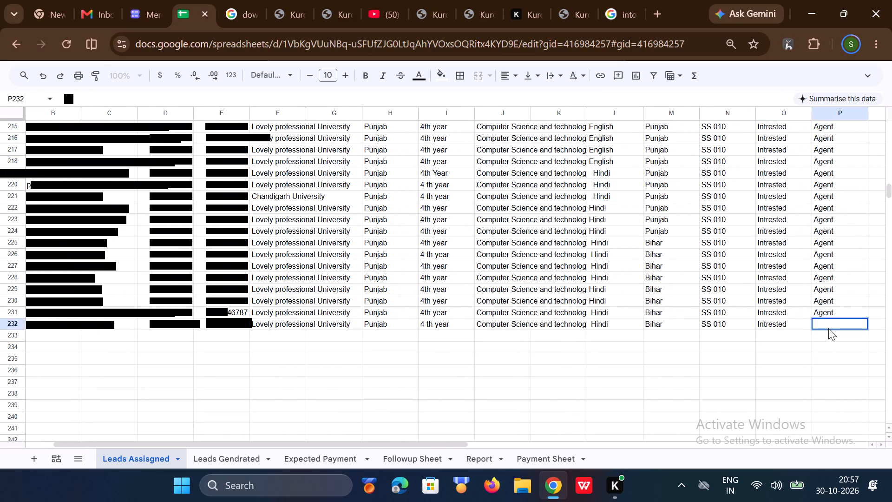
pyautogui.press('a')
pyautogui.press('BackSpace')
pyautogui.press('BackSpace')
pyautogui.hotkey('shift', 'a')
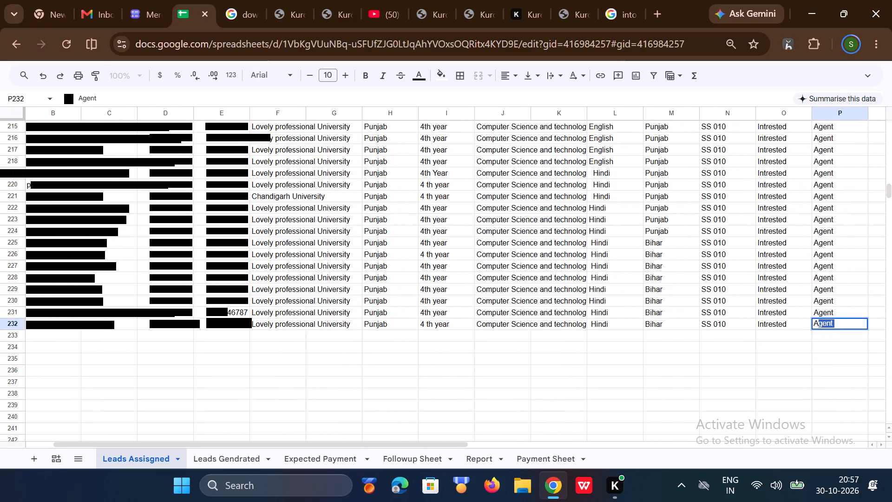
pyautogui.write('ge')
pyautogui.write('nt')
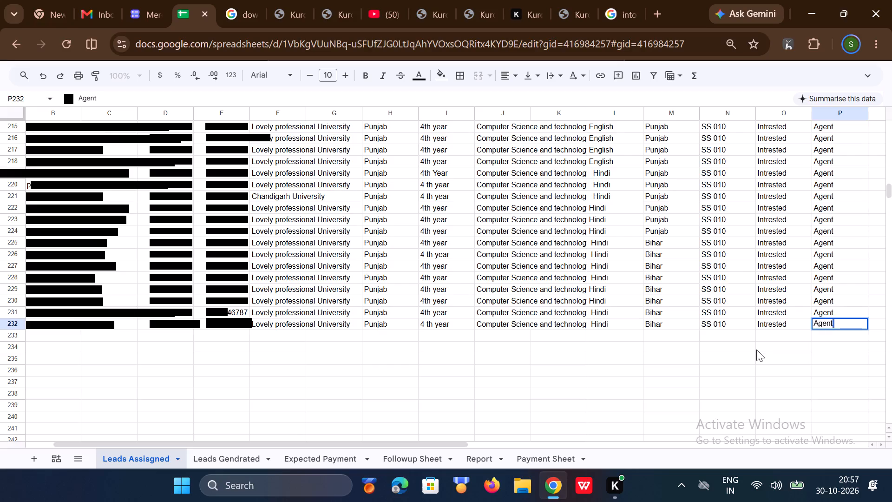
# Correct the year of study in cell I232 of Satrendra's record to 4th year, without the extra space.
pyautogui.doubleClick(440, 323)
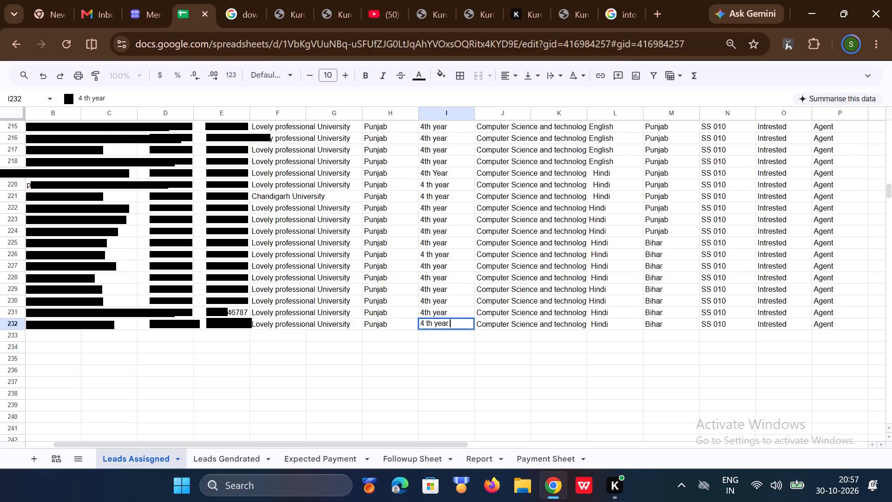
pyautogui.click(427, 326)
pyautogui.press('BackSpace')
pyautogui.click(287, 357)
# Start a new lead record in row 233 by entering the name Anshul in cell A233.
pyautogui.hscroll(13, 287, 357)
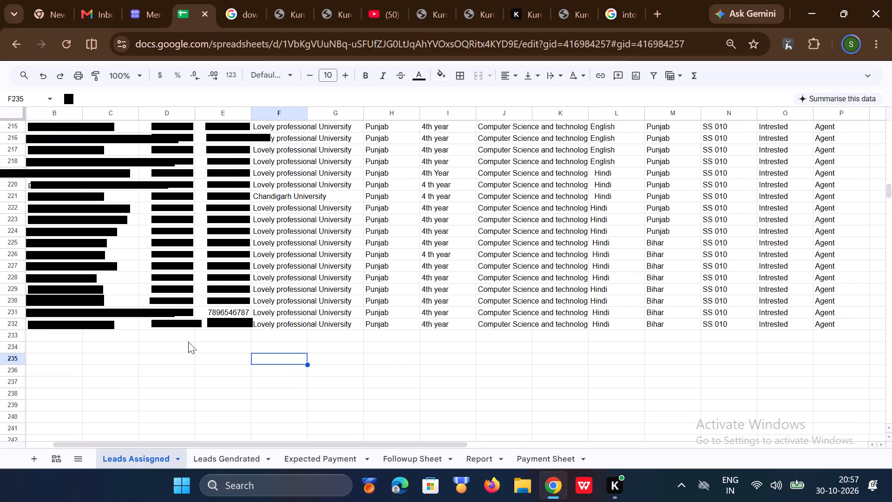
pyautogui.click(38, 332)
pyautogui.doubleClick(38, 332)
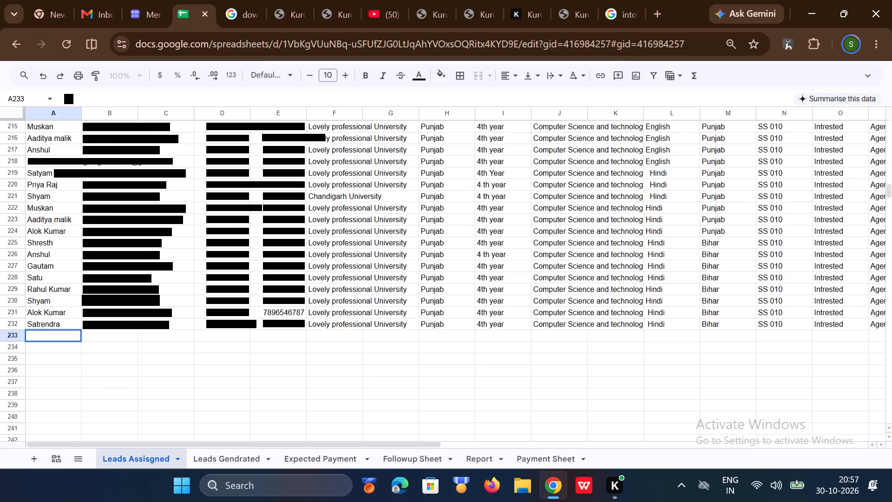
pyautogui.click(39, 337)
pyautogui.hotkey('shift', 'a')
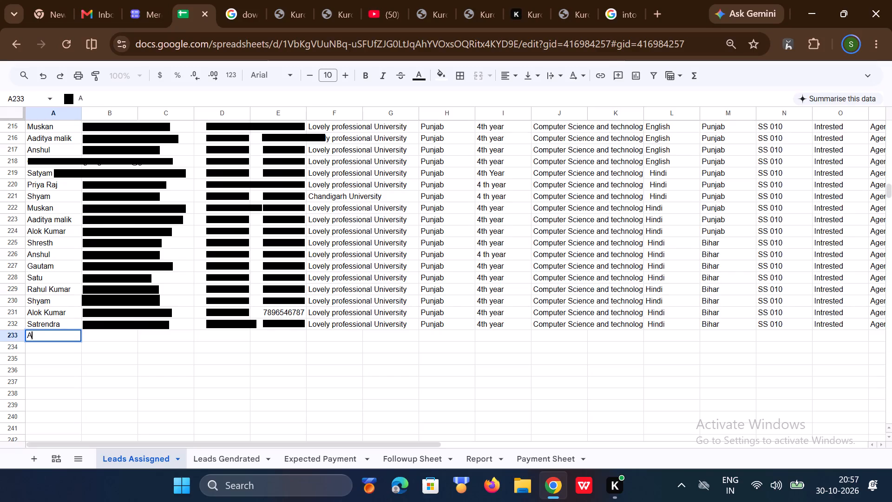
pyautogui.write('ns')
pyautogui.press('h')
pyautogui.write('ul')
# Enter Anshul's e-mail address in cell B233 of the new record.
pyautogui.doubleClick(102, 332)
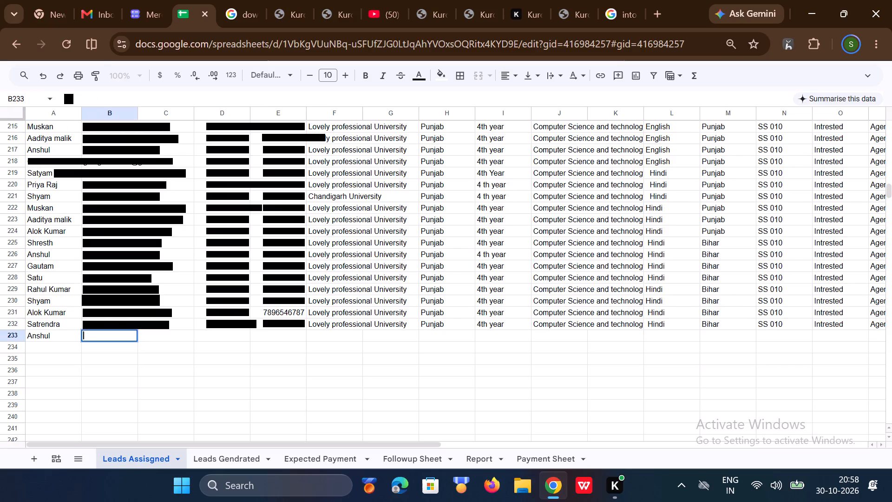
pyautogui.click(102, 332)
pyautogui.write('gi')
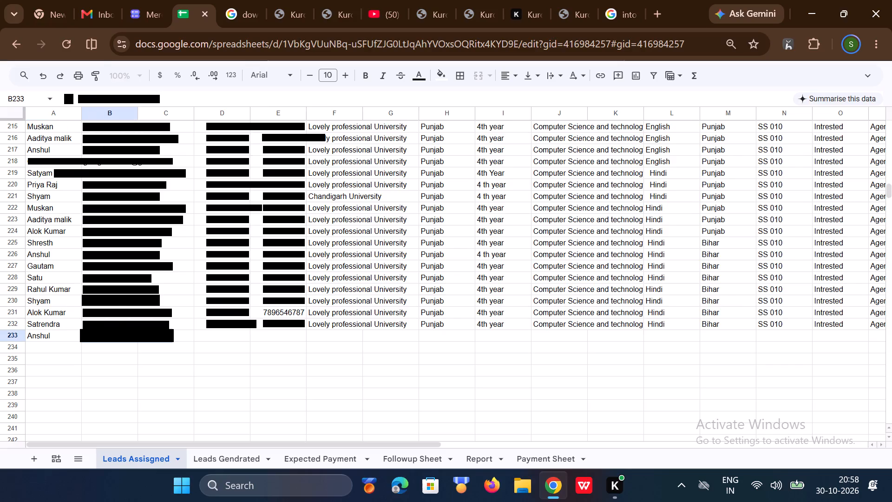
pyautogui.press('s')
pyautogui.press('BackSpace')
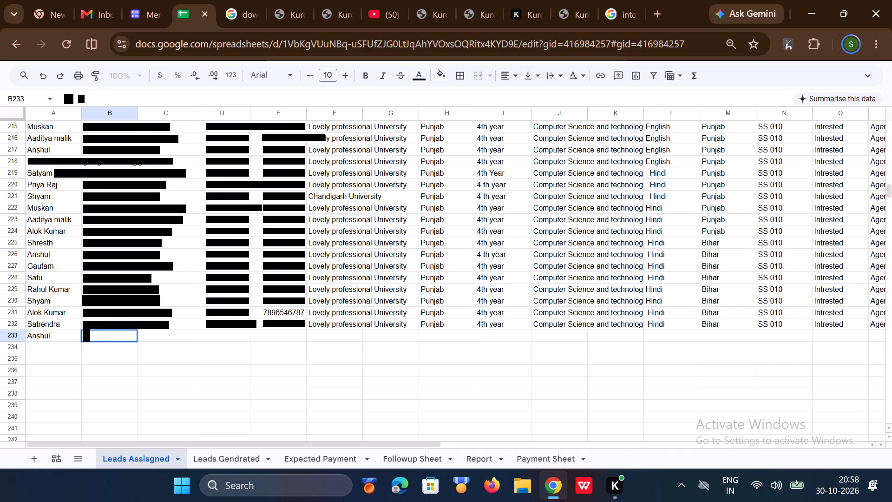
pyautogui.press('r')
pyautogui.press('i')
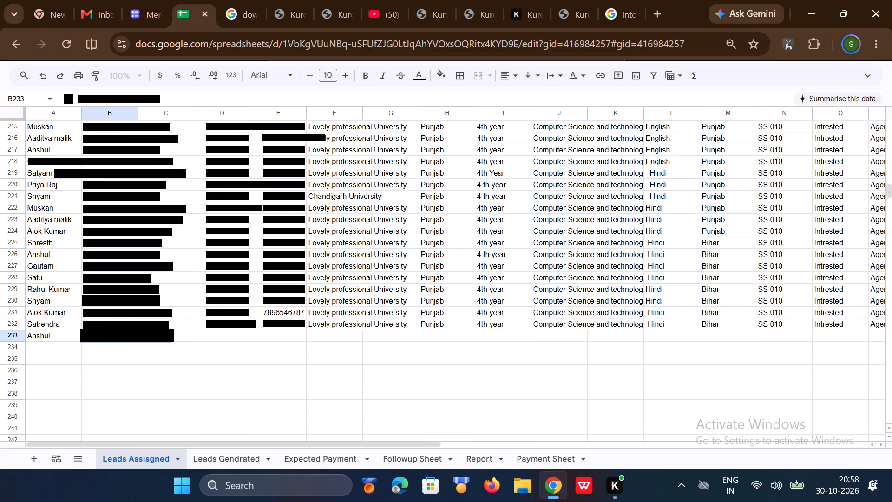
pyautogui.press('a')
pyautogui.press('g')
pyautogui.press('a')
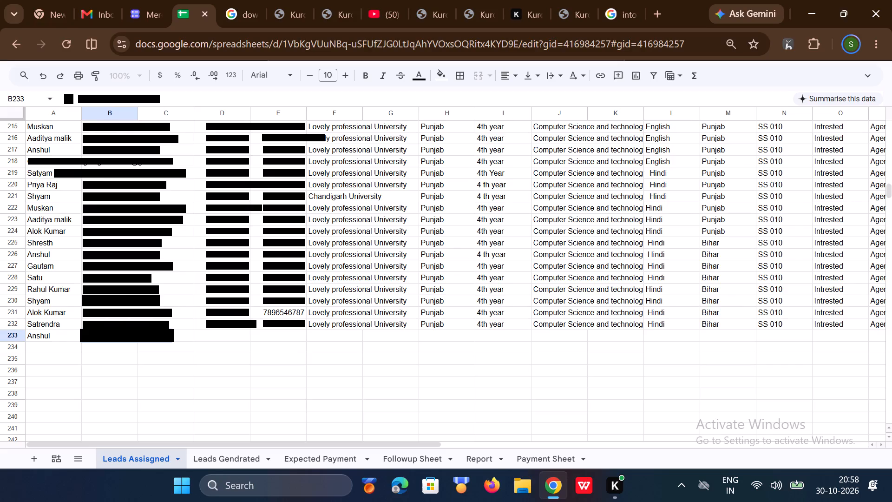
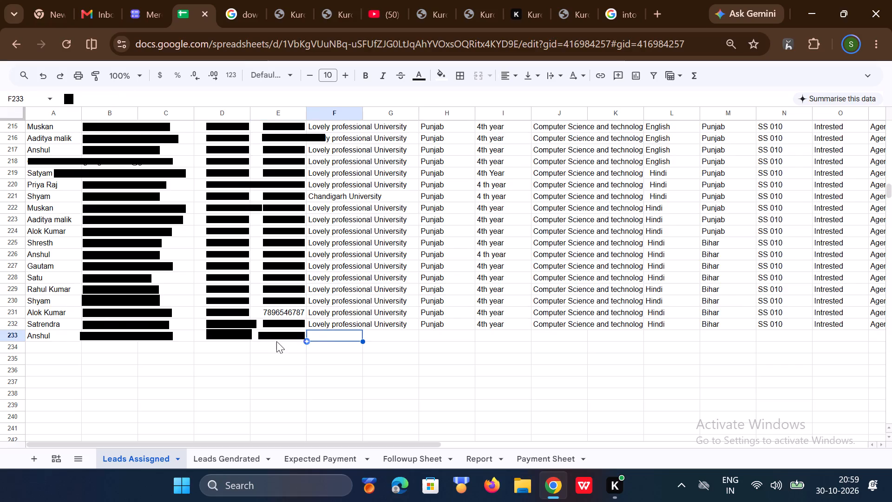
# Delete the extra character at the start of the number in cell E233 of Anshul's record.
pyautogui.doubleClick(264, 340)
pyautogui.moveTo(264, 340); pyautogui.dragTo(263, 327)
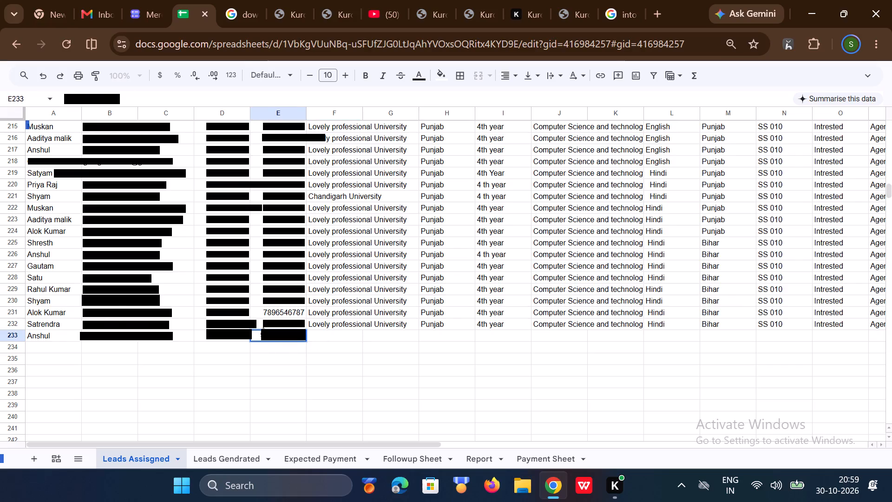
pyautogui.click(264, 334)
pyautogui.press('BackSpace')
# Enter Lovely professional University in cell F233 as the university in Anshul's record.
pyautogui.click(329, 337)
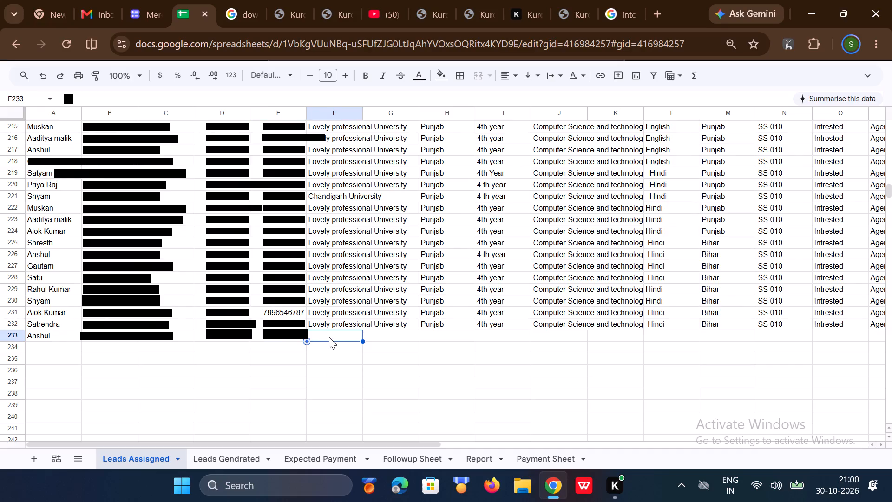
pyautogui.click(329, 337)
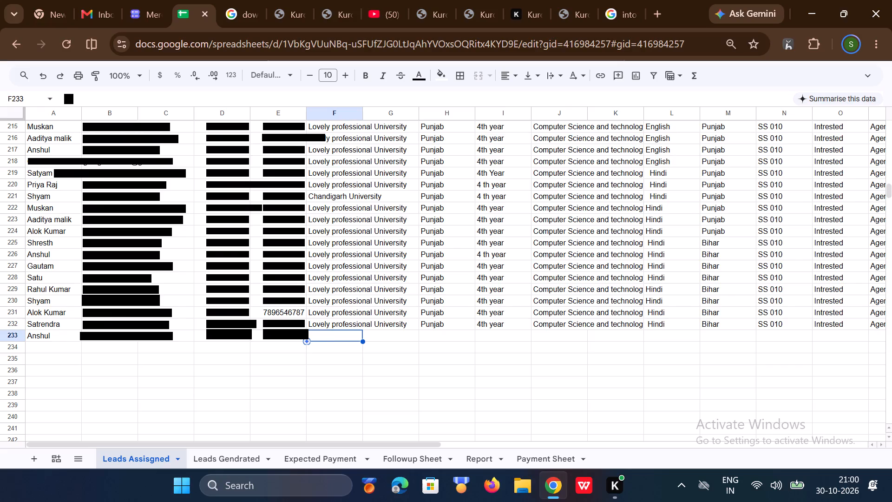
pyautogui.doubleClick(329, 341)
pyautogui.click(330, 332)
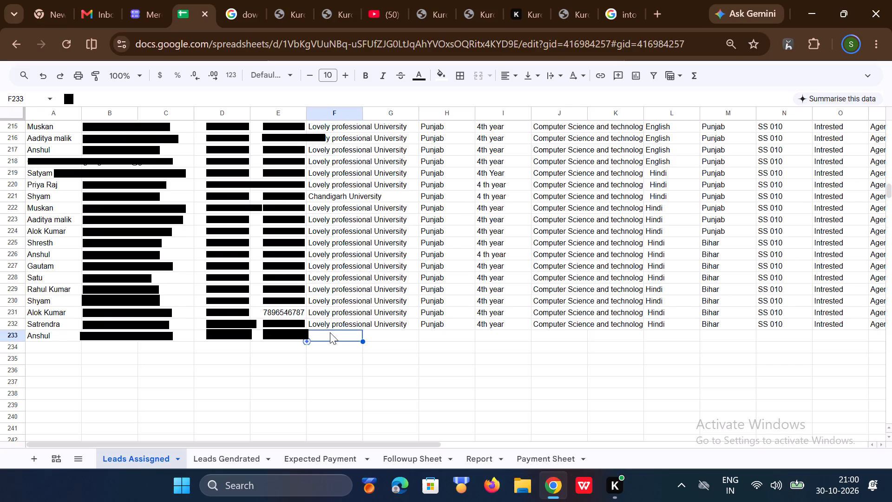
pyautogui.click(326, 337)
pyautogui.doubleClick(326, 337)
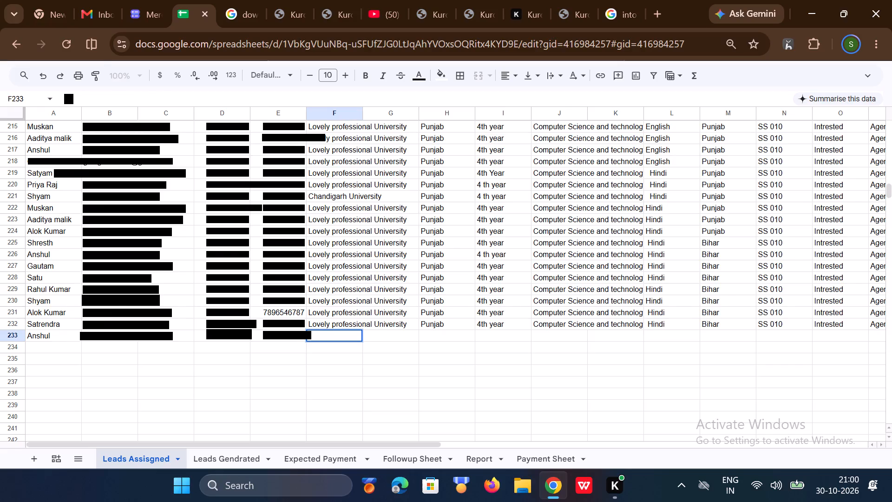
pyautogui.write('Lo')
pyautogui.write('ve')
pyautogui.write('ly b')
pyautogui.press('BackSpace')
pyautogui.write('pr')
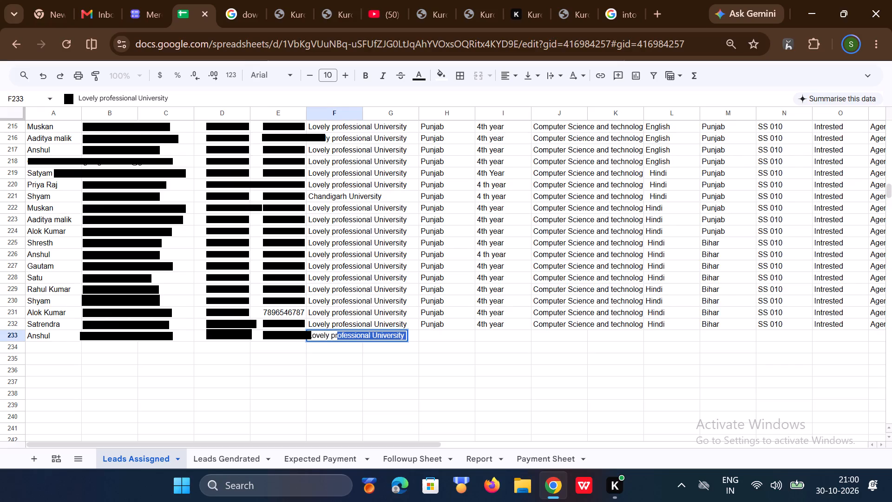
pyautogui.press('o')
pyautogui.write('fe')
pyautogui.write('ss')
pyautogui.write('iona')
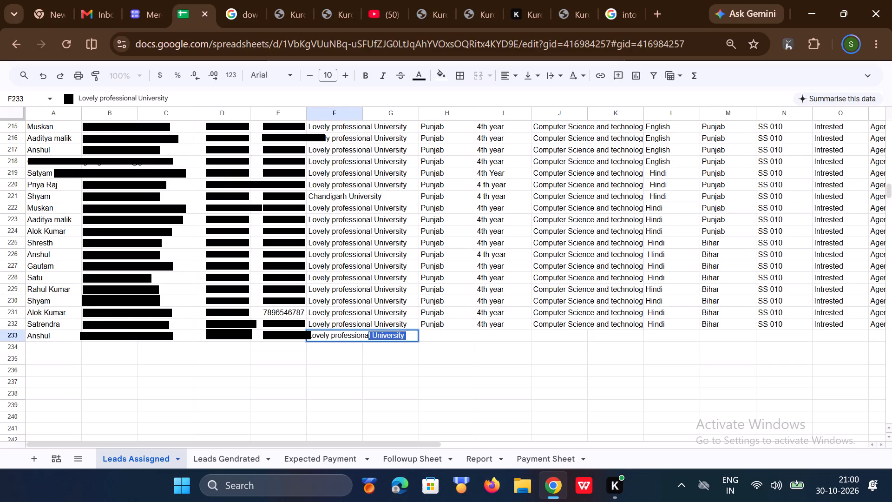
pyautogui.press('l')
pyautogui.press('space')
pyautogui.hotkey('shift', 'u')
pyautogui.write('ni')
pyautogui.write('ver')
pyautogui.write('sity')
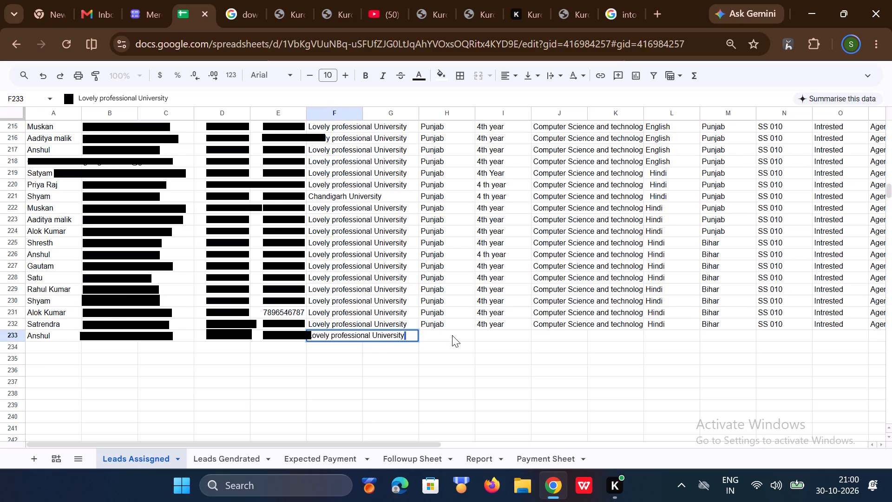
# Enter Punjab in cell H233 of Anshul's record.
pyautogui.doubleClick(452, 335)
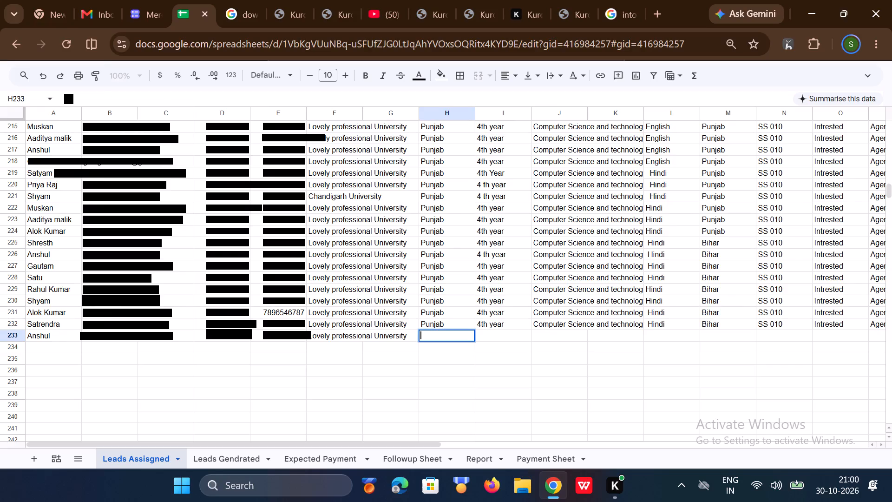
pyautogui.hotkey('shift', 'p')
pyautogui.write('unjab')
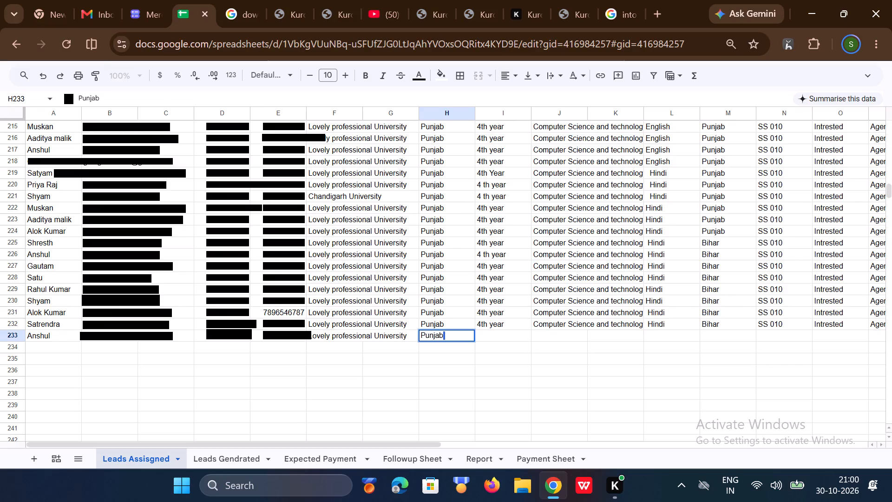
# Enter the year of study in cell I233 of Anshul's record, beginning with 3.
pyautogui.doubleClick(480, 336)
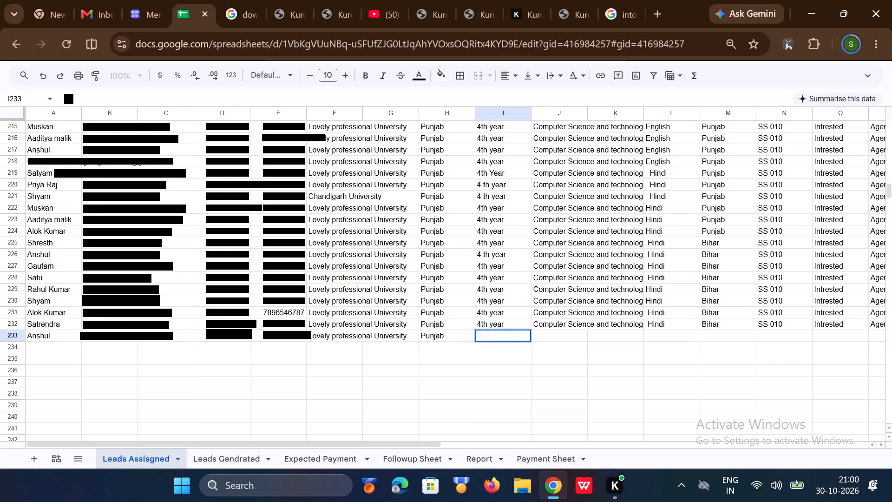
pyautogui.hotkey('shift', '#')
pyautogui.press('BackSpace')
pyautogui.press('3')
pyautogui.press('space')
pyautogui.write('th')
pyautogui.press('space')
pyautogui.press('BackSpace')
pyautogui.press('BackSpace')
pyautogui.press('BackSpace')
pyautogui.press('BackSpace')
pyautogui.press('space')
pyautogui.press('BackSpace')
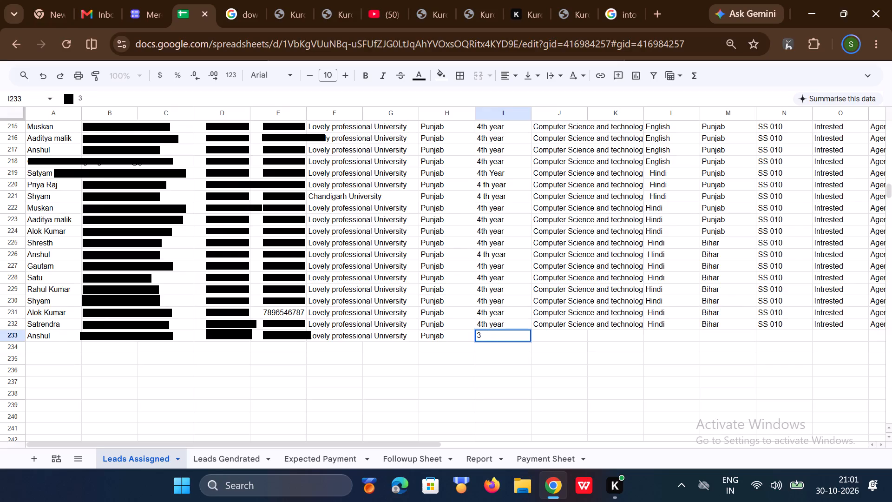
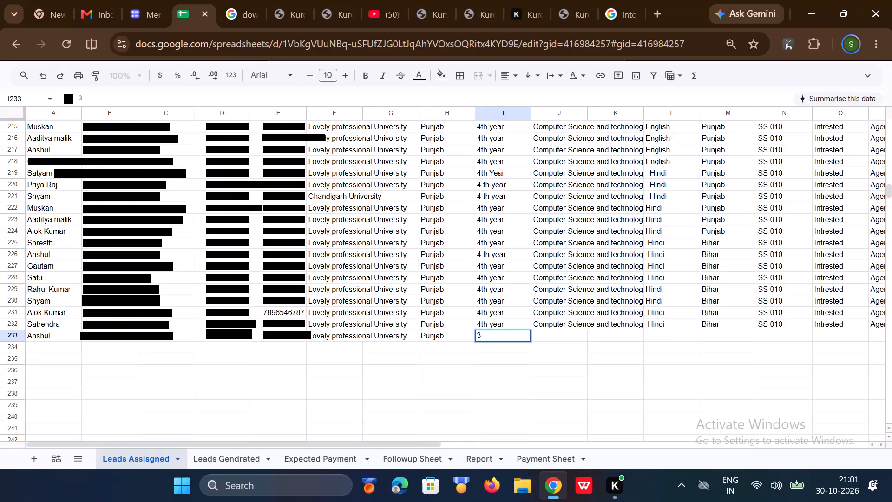
# Complete the year of study in cell I233 of Anshul's record as 3 th year.
pyautogui.press('BackSpace')
pyautogui.press('space')
pyautogui.write('th')
pyautogui.press('space')
pyautogui.press('y')
pyautogui.write('ear')
# Enter Computer Science and technology in cell J233 as the course in Anshul's record.
pyautogui.tripleClick(571, 335)
pyautogui.click(571, 335)
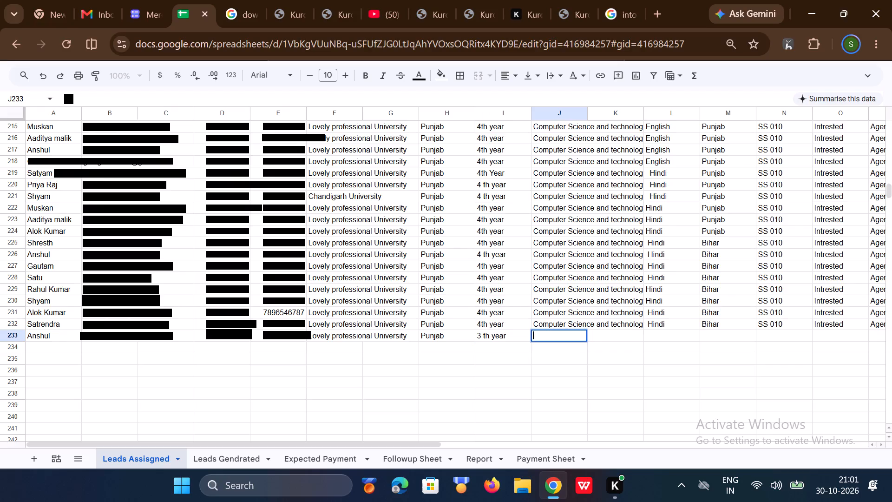
pyautogui.hotkey('shift', 'c')
pyautogui.press('o')
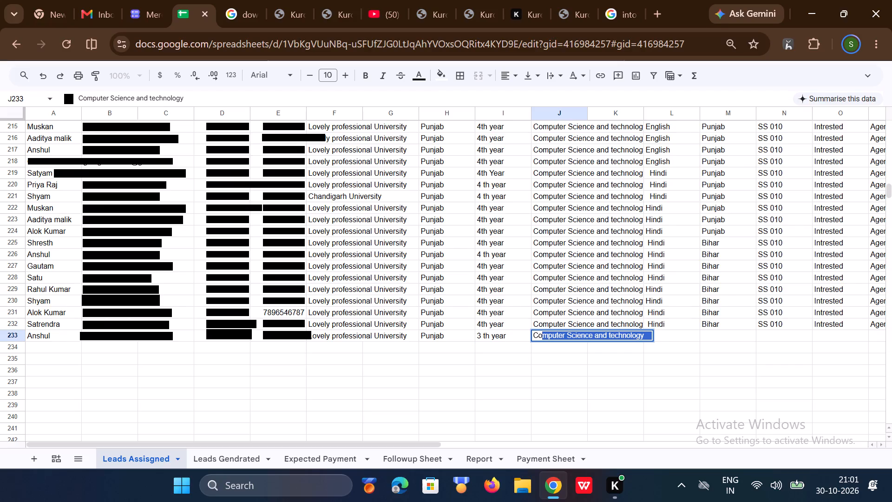
pyautogui.write('mp')
pyautogui.write('uter')
pyautogui.press('space')
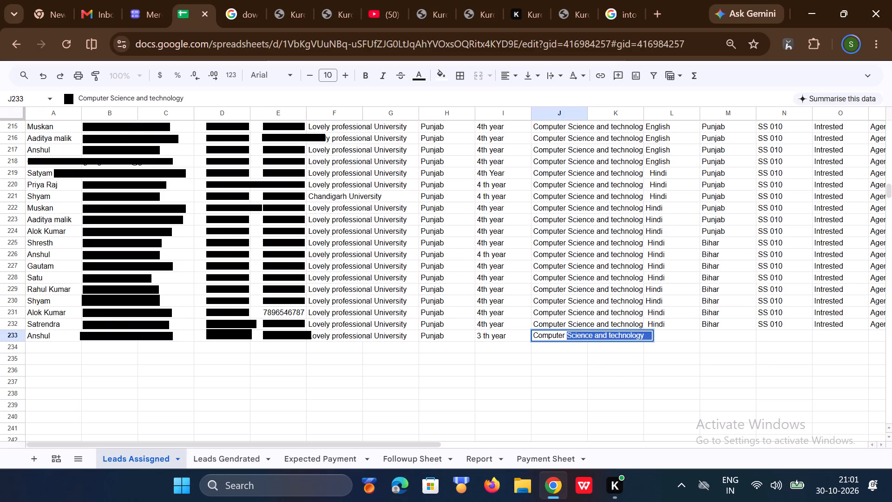
pyautogui.hotkey('shift', 's')
pyautogui.write('cie')
pyautogui.write('nce')
pyautogui.press('space')
pyautogui.write('and')
pyautogui.press('space')
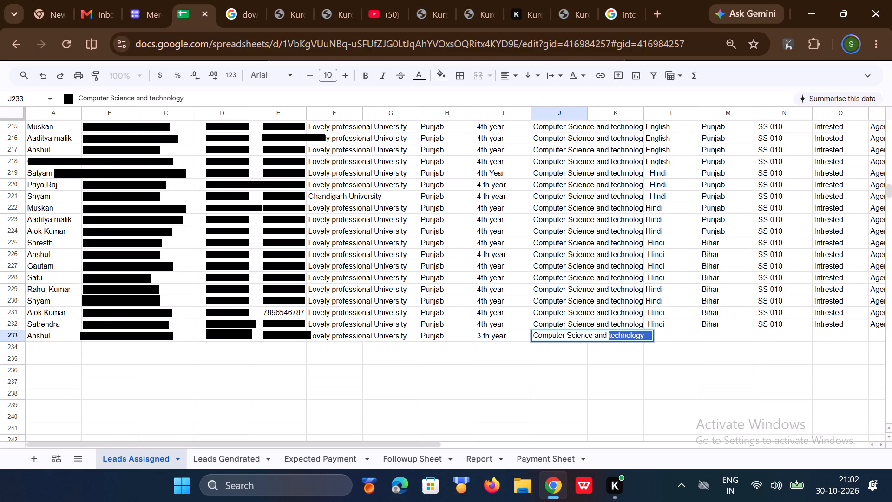
pyautogui.write('tech')
pyautogui.write('no')
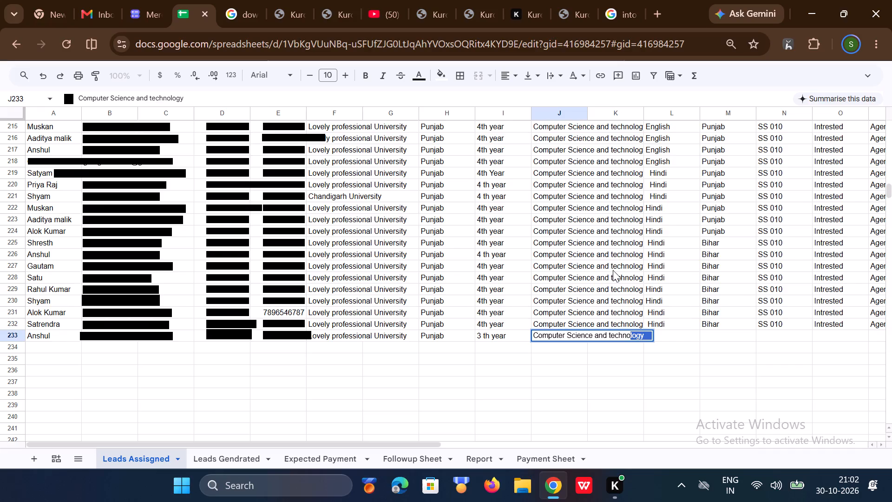
pyautogui.press('l')
pyautogui.write('ogy')
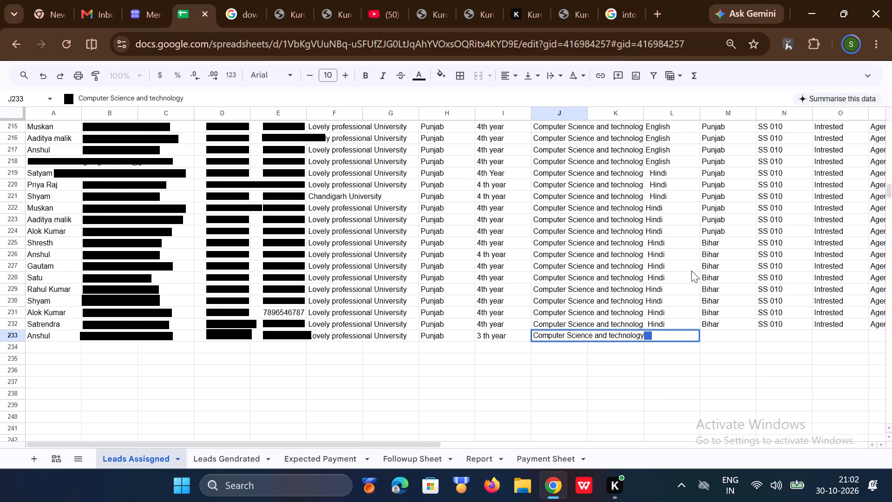
pyautogui.click(640, 385)
# Enter Hindi in cell L233 as the language in Anshul's record.
pyautogui.click(664, 339)
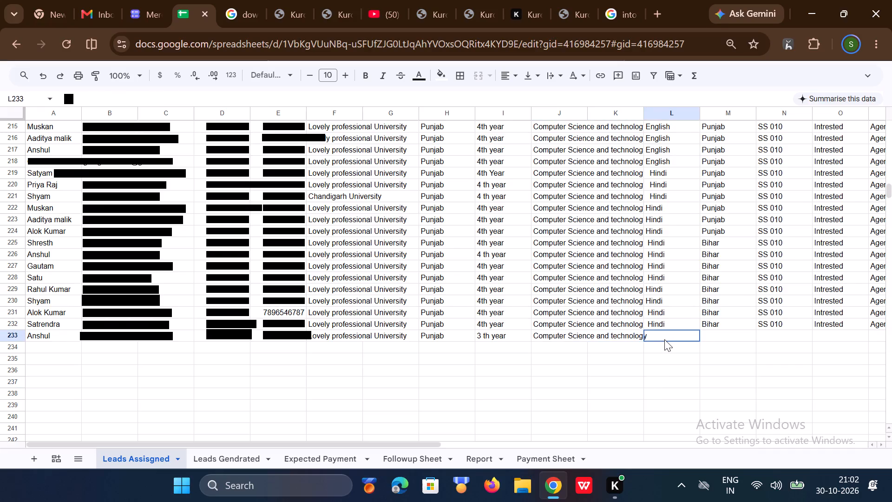
pyautogui.click(664, 339)
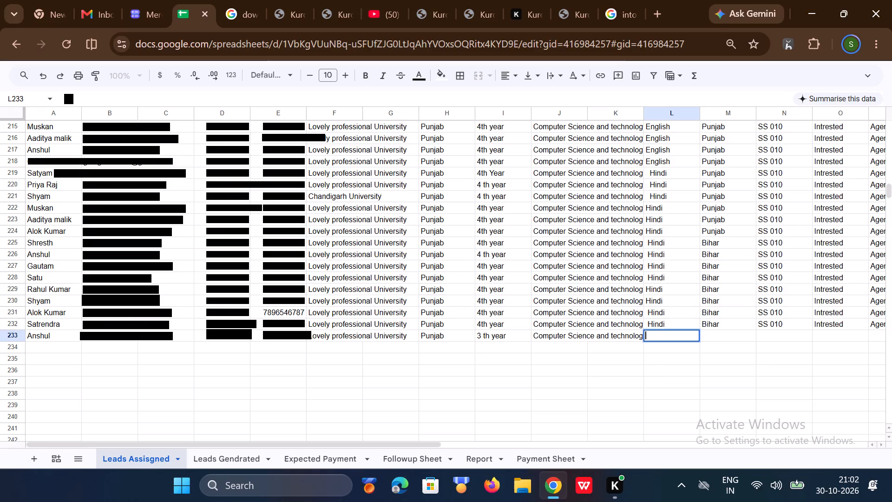
pyautogui.tripleClick(664, 339)
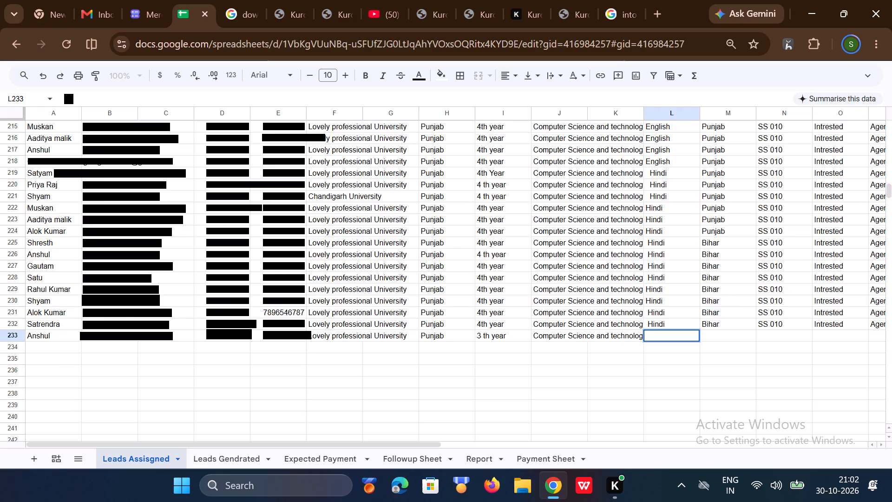
pyautogui.hotkey('shift', 'h')
pyautogui.press('i')
pyautogui.press('n')
pyautogui.write('di')
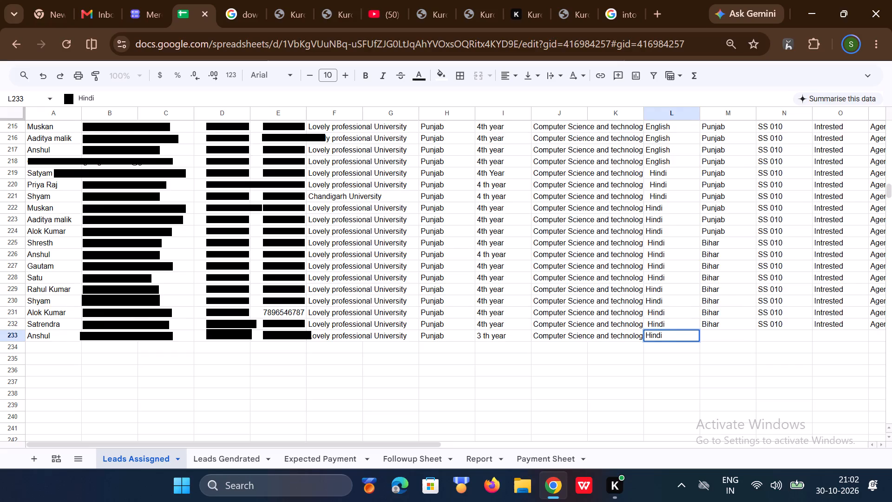
# Enter Bihar in cell M233 of Anshul's record.
pyautogui.click(735, 351)
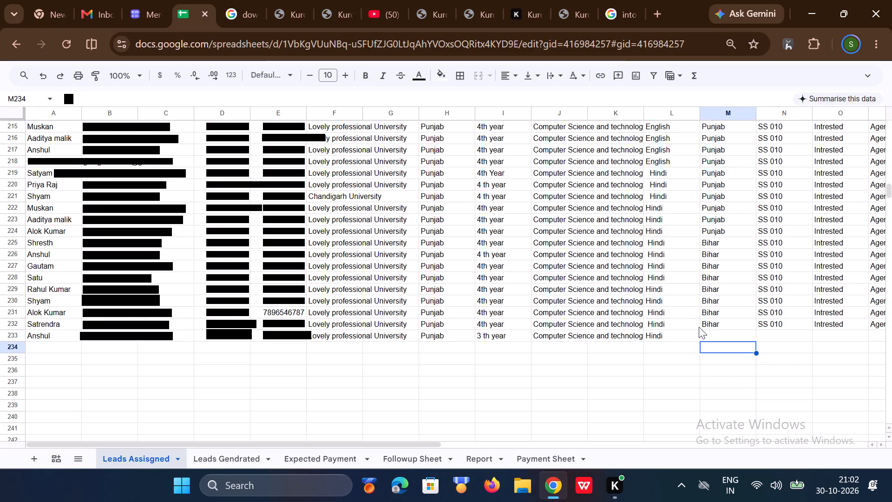
pyautogui.doubleClick(707, 330)
pyautogui.doubleClick(710, 337)
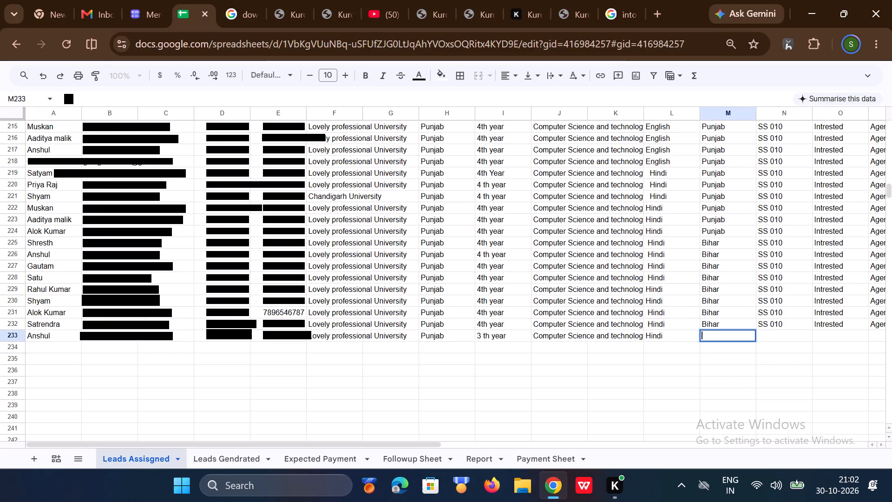
pyautogui.hotkey('shift', 'b')
pyautogui.write('hi')
pyautogui.press('BackSpace')
pyautogui.press('BackSpace')
pyautogui.press('BackSpace')
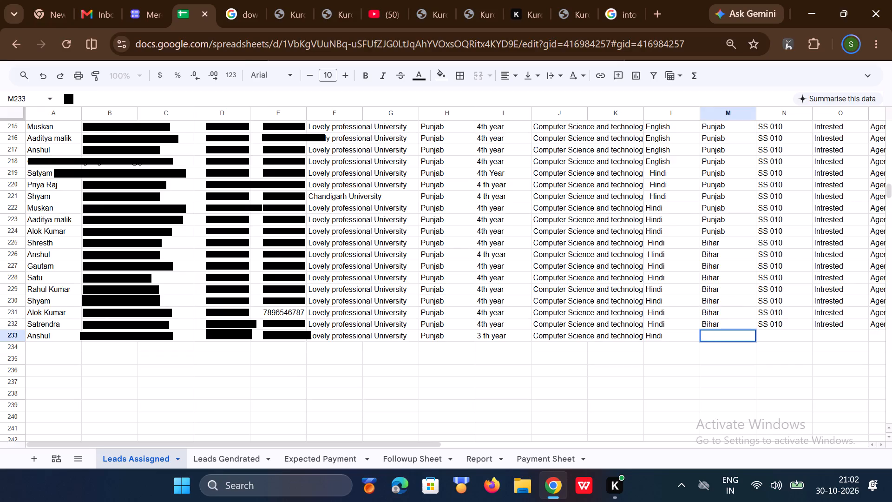
pyautogui.hotkey('shift', 'b')
pyautogui.write('ihar')
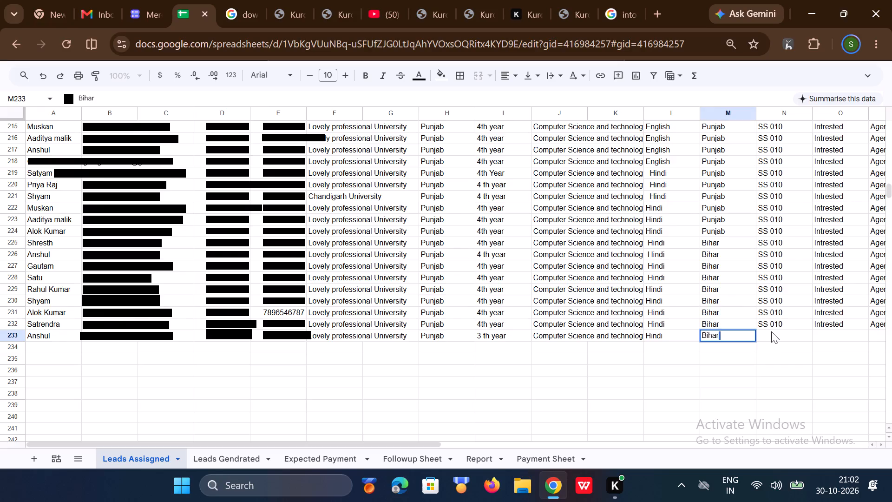
# Enter the code SS 010 in cell N233 of Anshul's record.
pyautogui.click(771, 331)
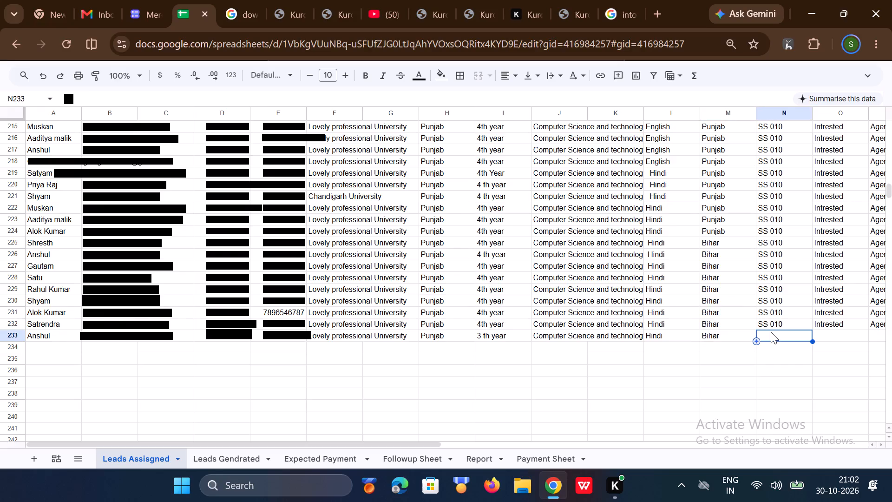
pyautogui.click(771, 332)
pyautogui.click(771, 359)
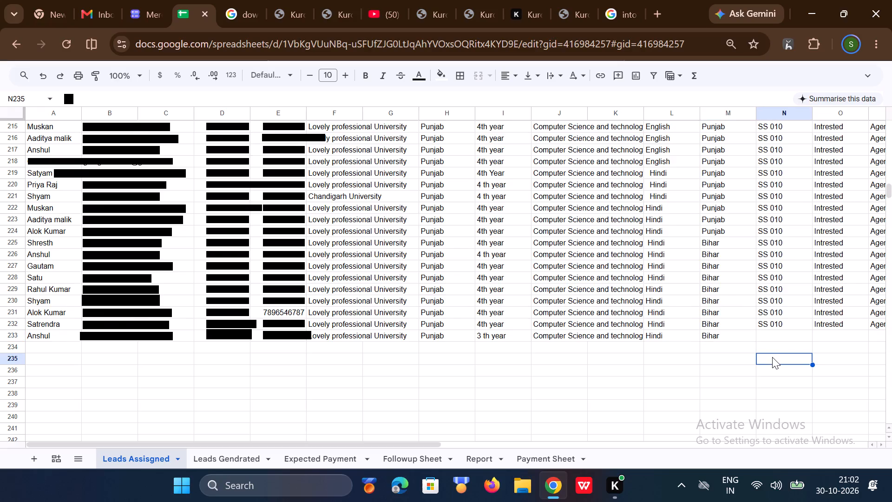
pyautogui.click(770, 335)
pyautogui.tripleClick(770, 335)
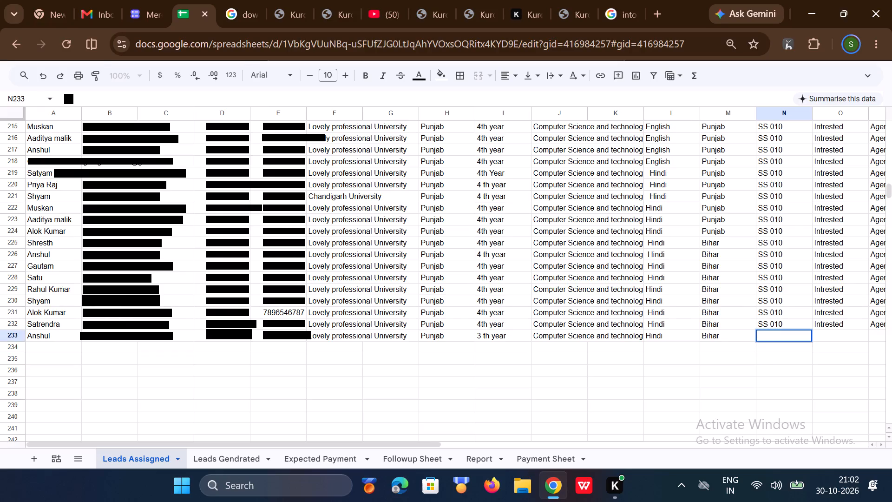
pyautogui.write('SSS')
pyautogui.press('BackSpace')
pyautogui.press('space')
pyautogui.press('0')
pyautogui.write('10')
# Enter Intrested in cell O233 as the lead status in Anshul's record.
pyautogui.doubleClick(833, 336)
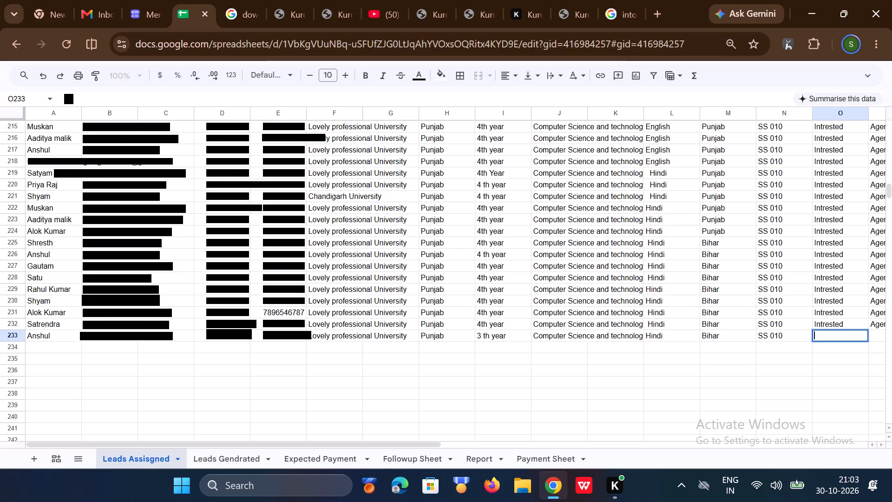
pyautogui.hotkey('shift', 'i')
pyautogui.press('n')
pyautogui.write('tr')
pyautogui.write('ested')
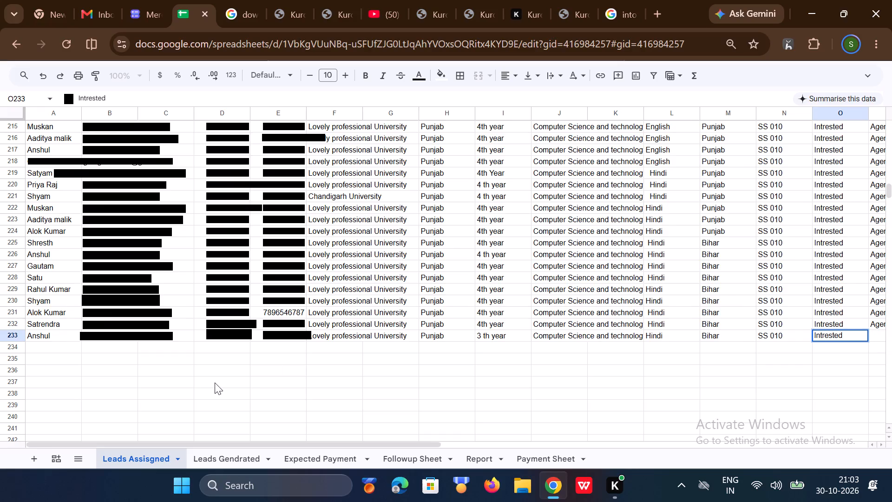
pyautogui.click(215, 383)
pyautogui.hscroll(5, 215, 383)
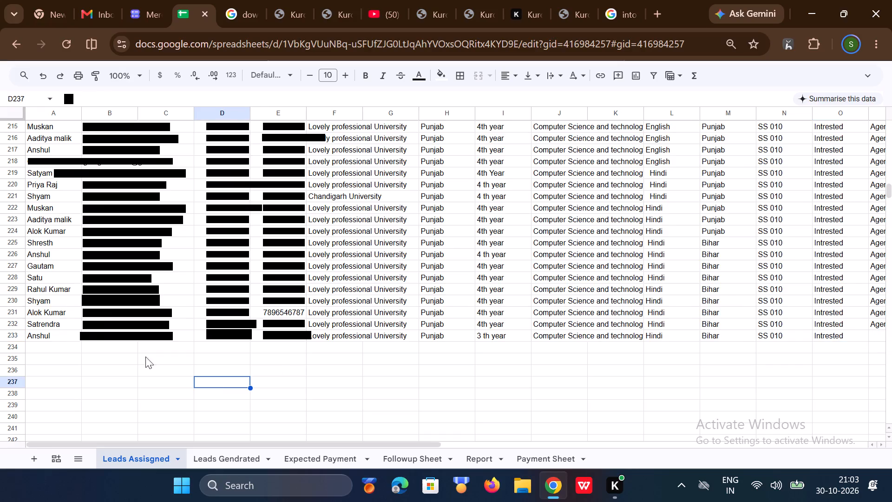
# Select cell A234 in the first empty row to start the next lead record.
pyautogui.click(48, 352)
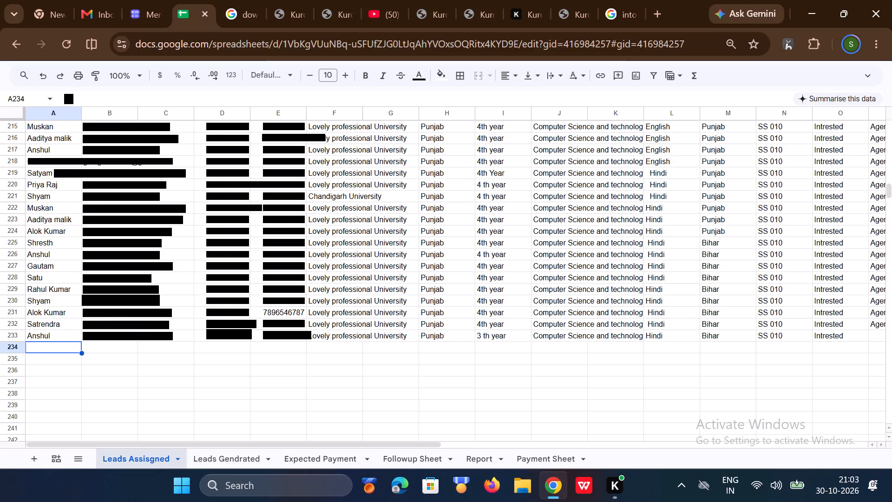
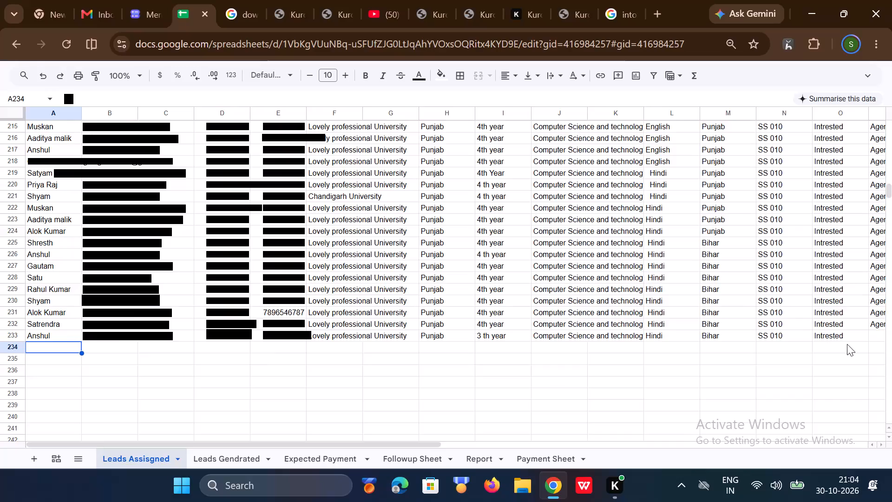
# Enter Agent in cell P233 to complete Anshul's record.
pyautogui.click(879, 342)
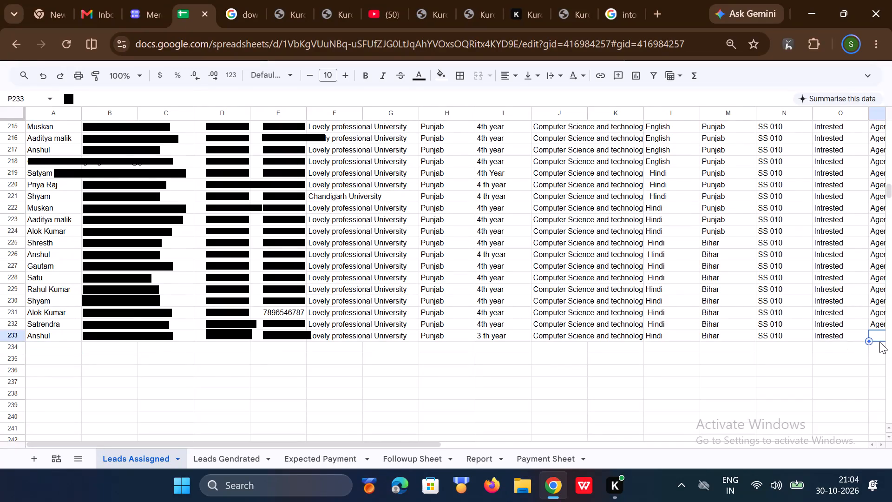
pyautogui.hscroll(-2, 879, 342)
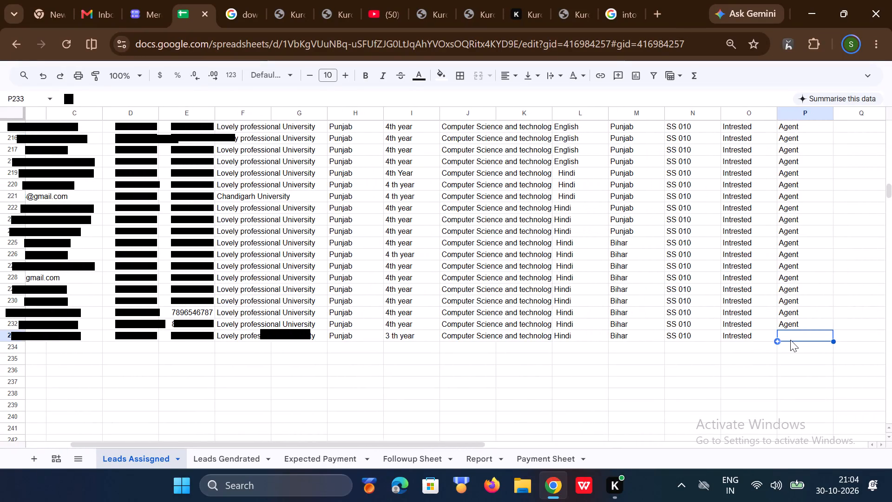
pyautogui.click(790, 340)
pyautogui.doubleClick(789, 338)
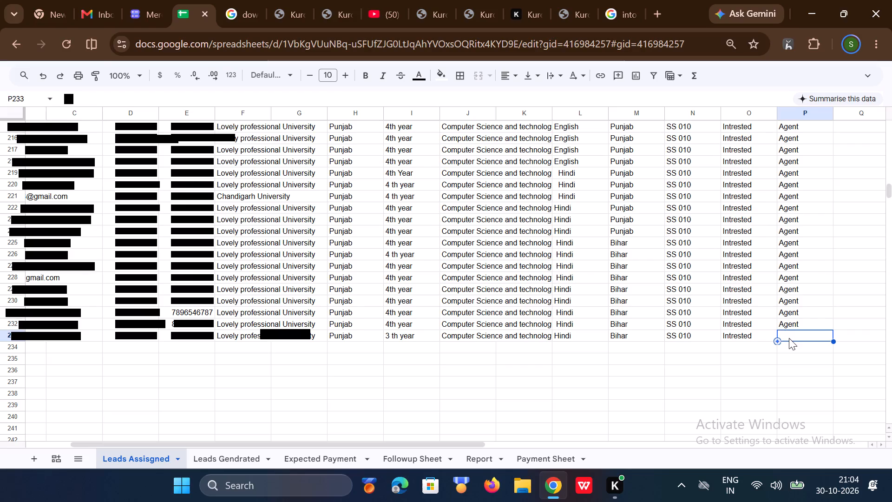
pyautogui.hotkey('shift', 'a')
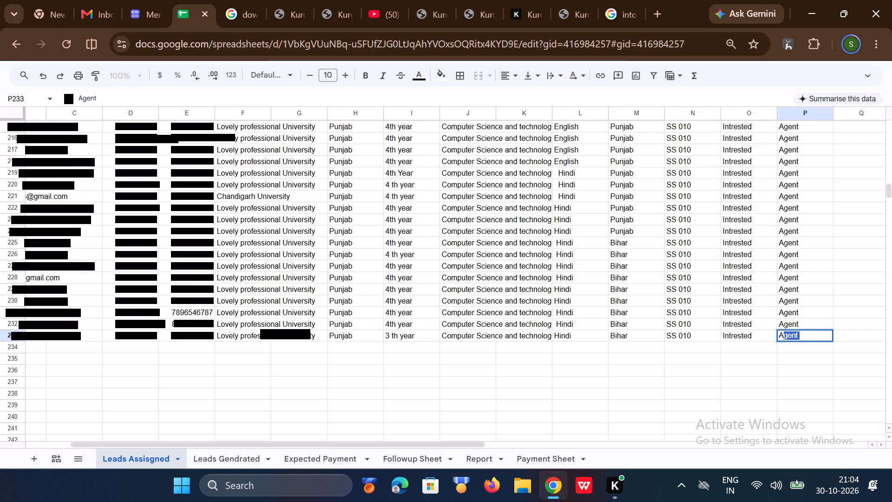
pyautogui.write('gent')
# Open cell A234 in the first empty row for entering the next lead's name.
pyautogui.hscroll(3, 410, 385)
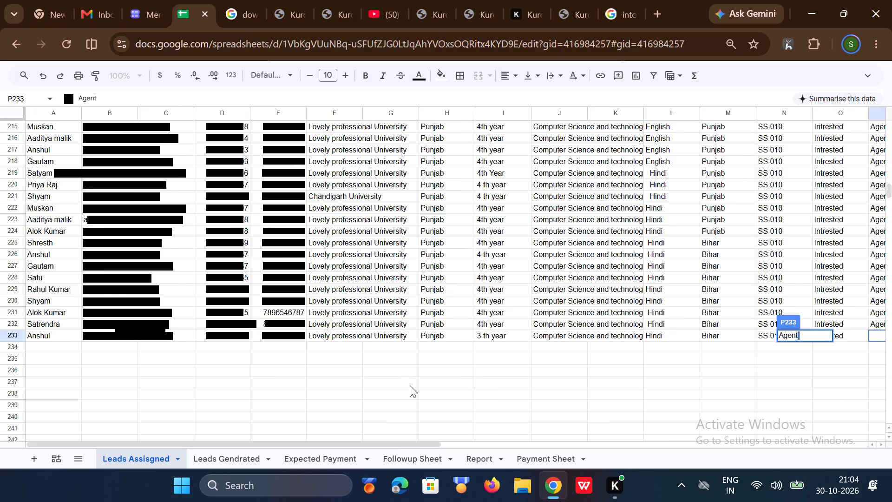
pyautogui.hscroll(3, 410, 385)
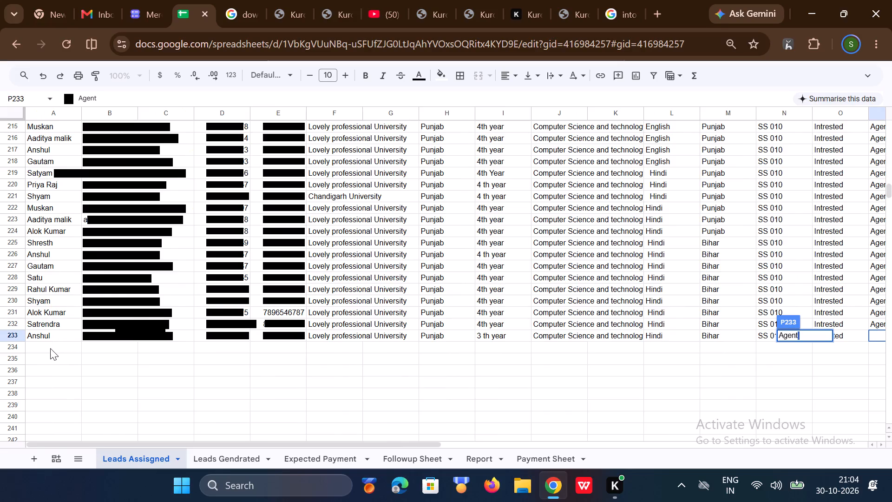
pyautogui.tripleClick(50, 348)
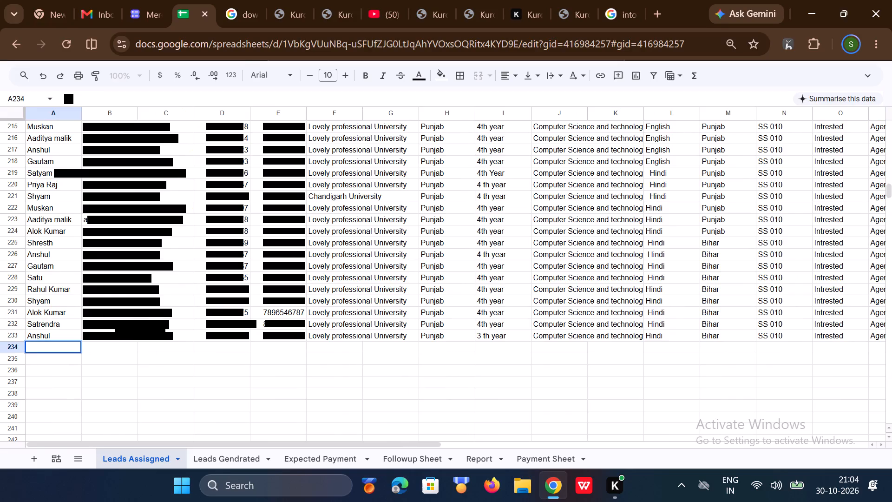
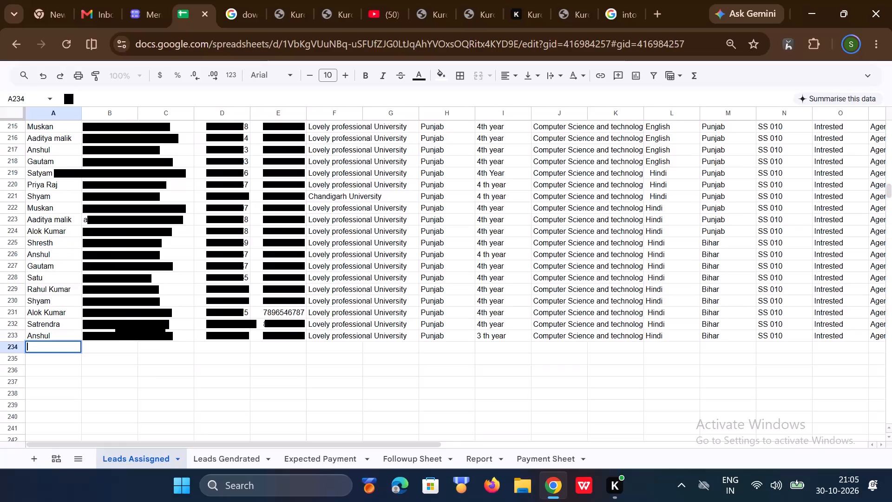
# Enter Sakura as the lead name in cell A234.
pyautogui.write('Sa')
pyautogui.write('kura')
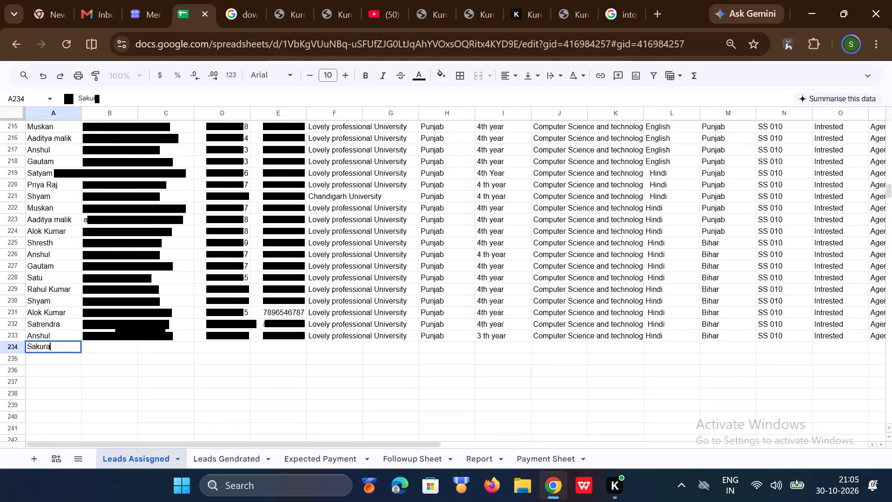
# Select the empty cell B234 in Sakura's row for entering the next contact detail.
pyautogui.moveTo(92, 339); pyautogui.dragTo(95, 352)
pyautogui.doubleClick(95, 352)
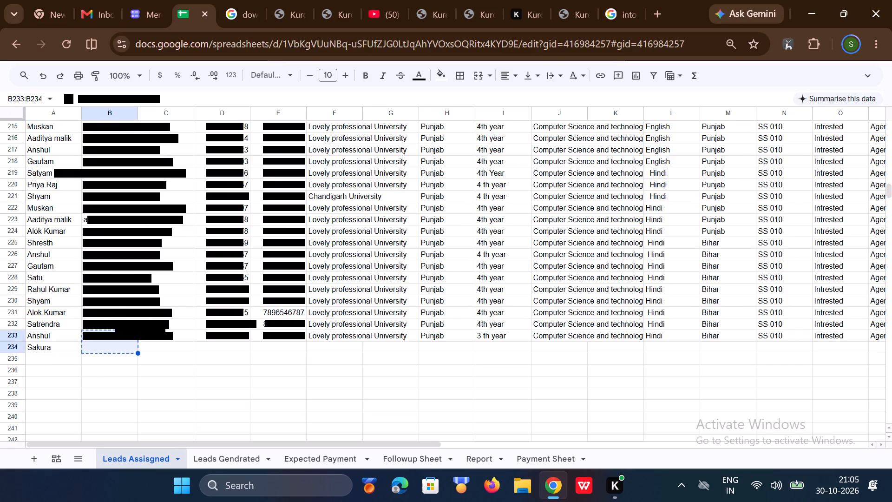
pyautogui.click(95, 352)
pyautogui.click(94, 371)
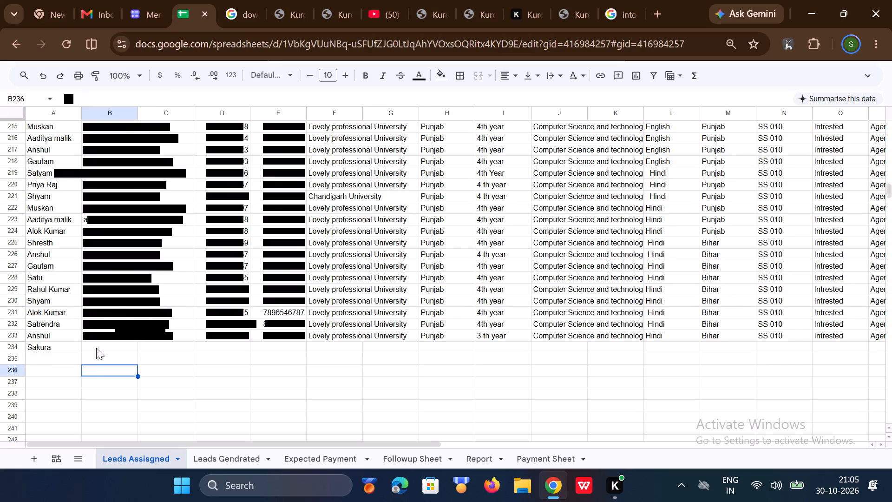
pyautogui.doubleClick(97, 343)
pyautogui.click(99, 348)
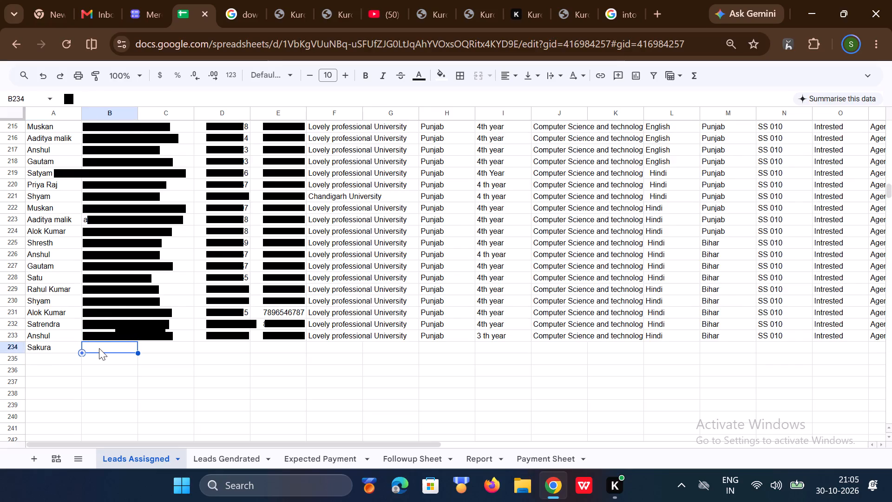
pyautogui.click(99, 348)
pyautogui.click(99, 348)
pyautogui.click(99, 348)
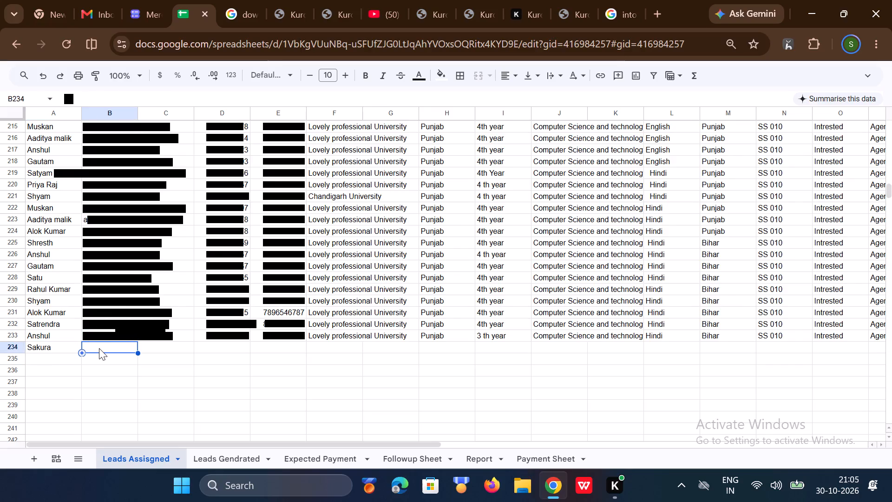
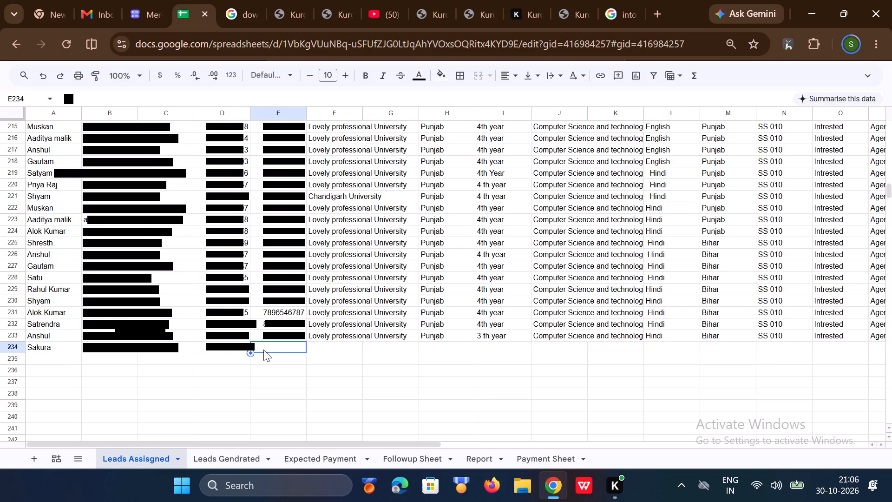
# Enter the contact number in cell E234 of Sakura's row.
pyautogui.doubleClick(269, 347)
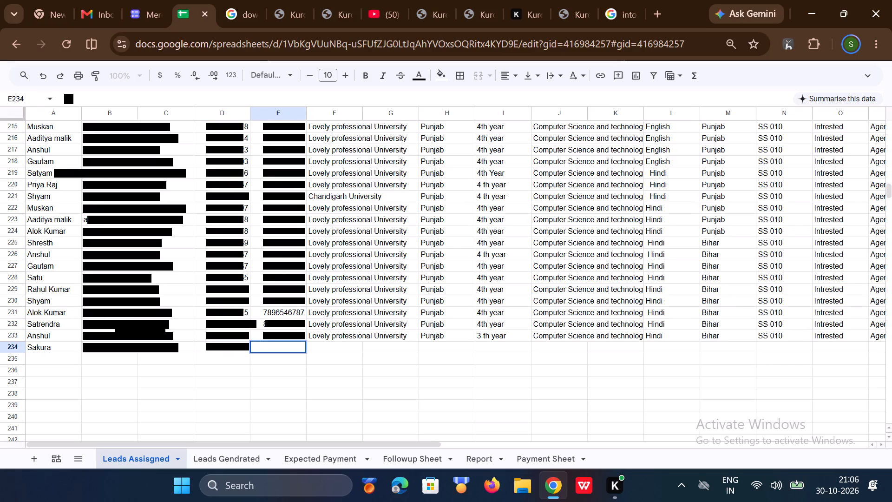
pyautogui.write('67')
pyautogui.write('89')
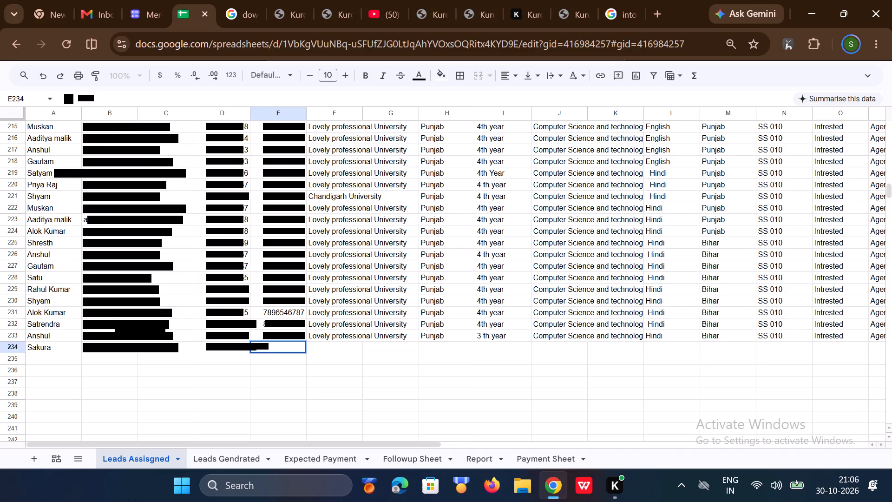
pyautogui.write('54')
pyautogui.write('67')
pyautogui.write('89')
# Enter Lovely professional University as Sakura's university in cell F234.
pyautogui.click(320, 343)
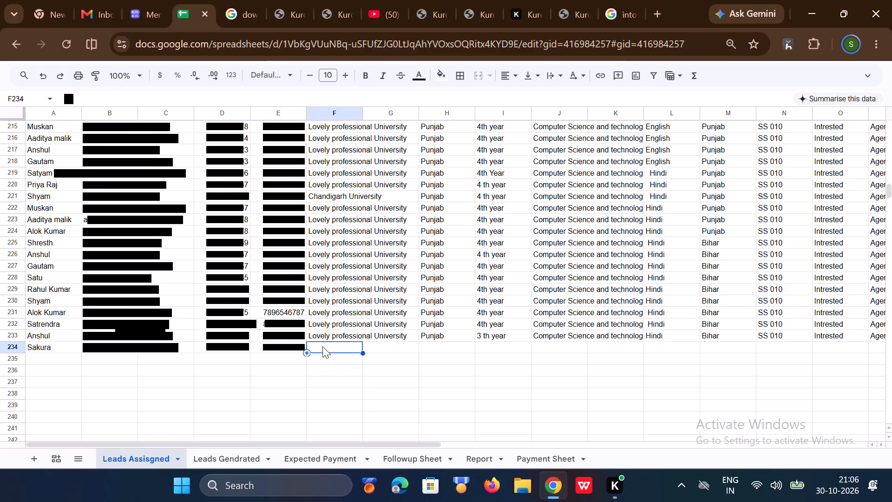
pyautogui.doubleClick(326, 350)
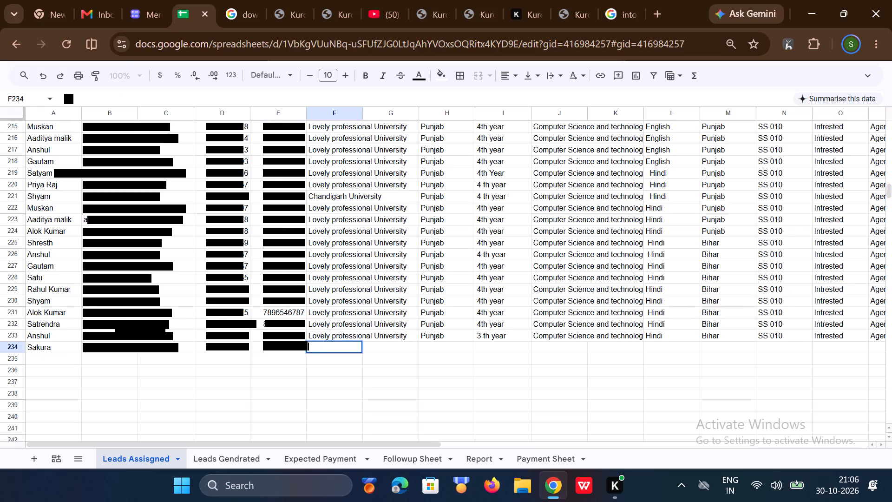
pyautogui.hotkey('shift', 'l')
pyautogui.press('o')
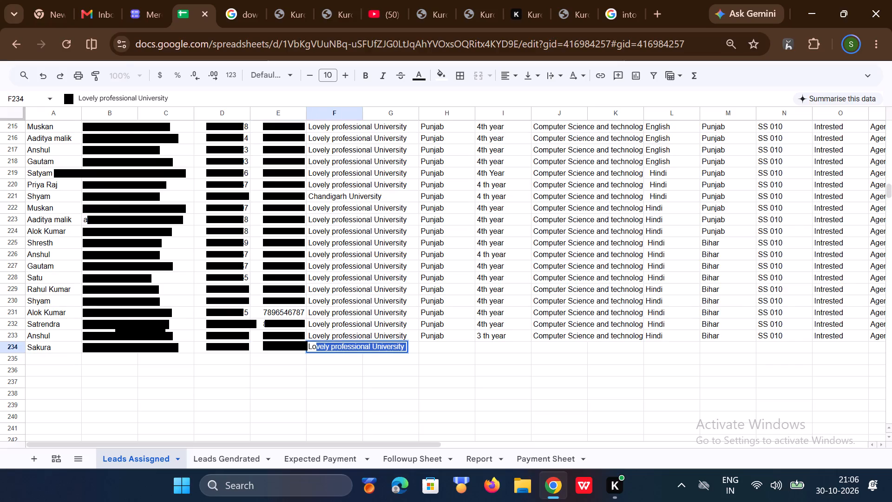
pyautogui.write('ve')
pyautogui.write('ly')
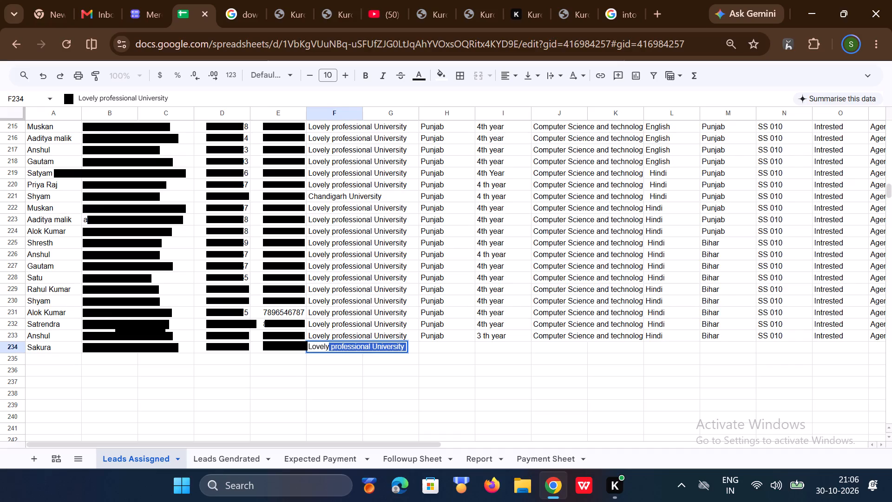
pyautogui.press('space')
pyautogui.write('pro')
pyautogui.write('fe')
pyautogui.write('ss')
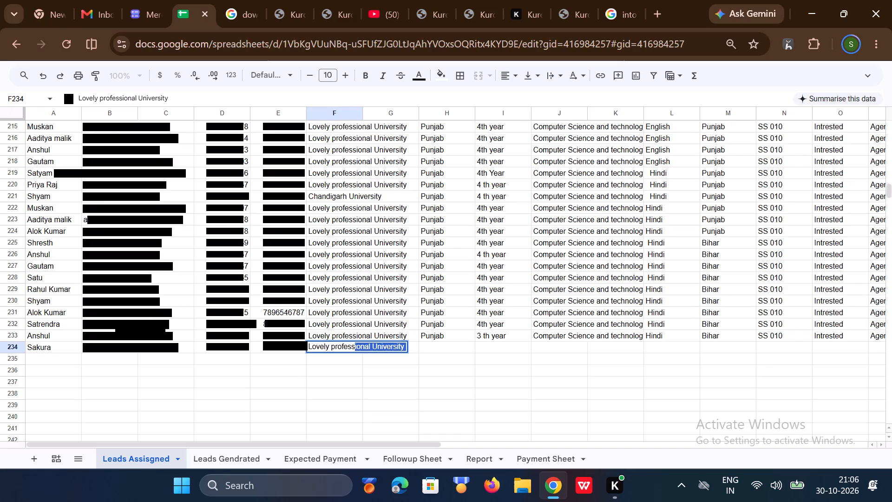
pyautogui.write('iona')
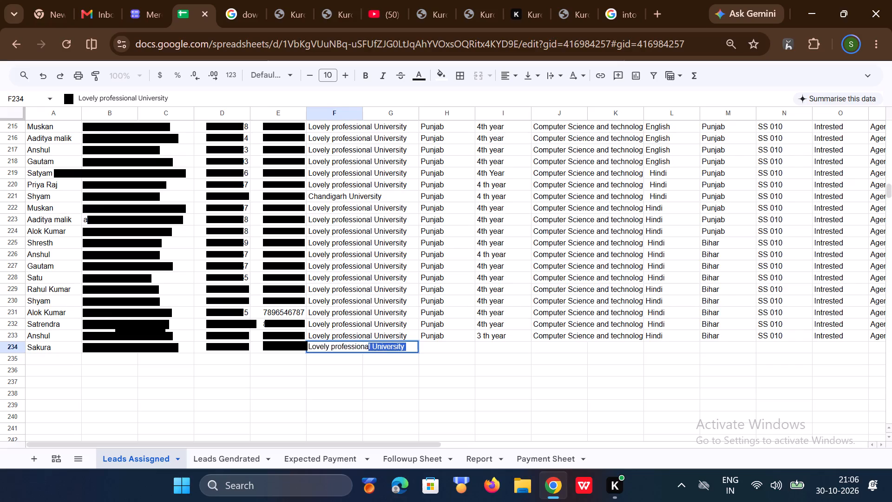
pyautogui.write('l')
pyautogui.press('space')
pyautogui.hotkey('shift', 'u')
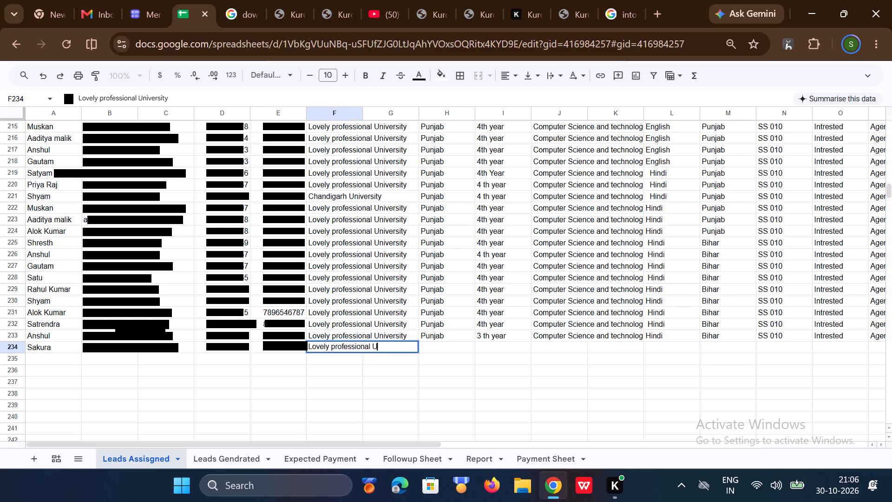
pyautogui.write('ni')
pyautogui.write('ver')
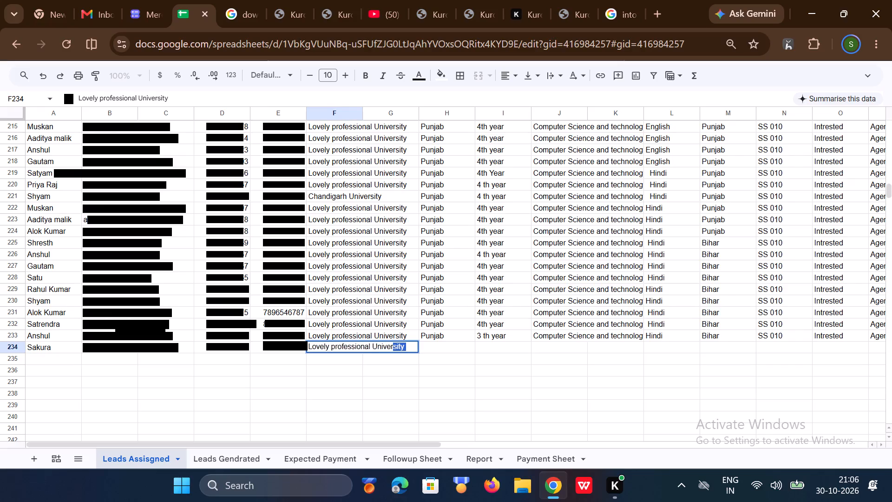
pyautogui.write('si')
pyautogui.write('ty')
# Enter Punjab as the state in cell H234 of Sakura's row.
pyautogui.doubleClick(428, 348)
pyautogui.click(428, 348)
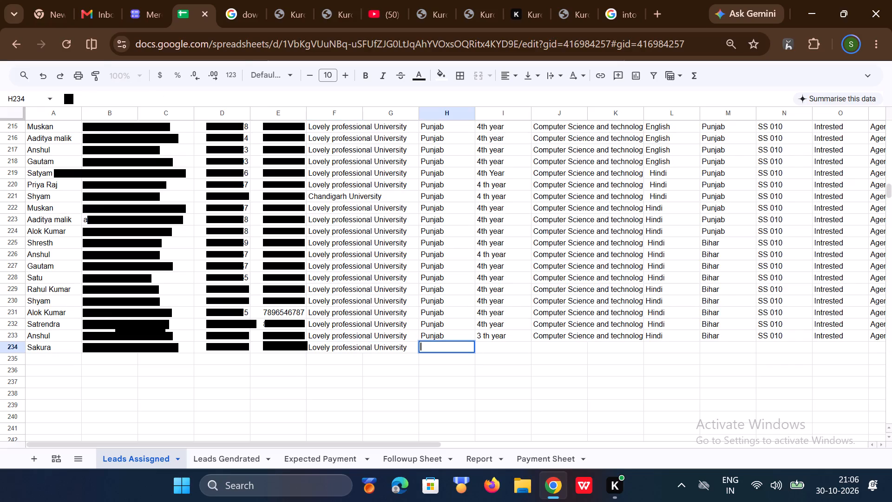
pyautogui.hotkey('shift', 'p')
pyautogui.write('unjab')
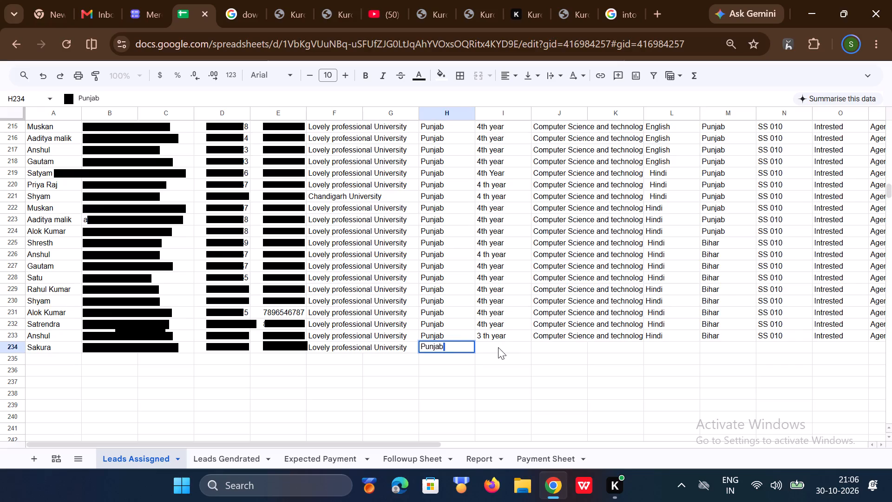
# Enter 4th year as Sakura's year of study in cell I234.
pyautogui.doubleClick(498, 347)
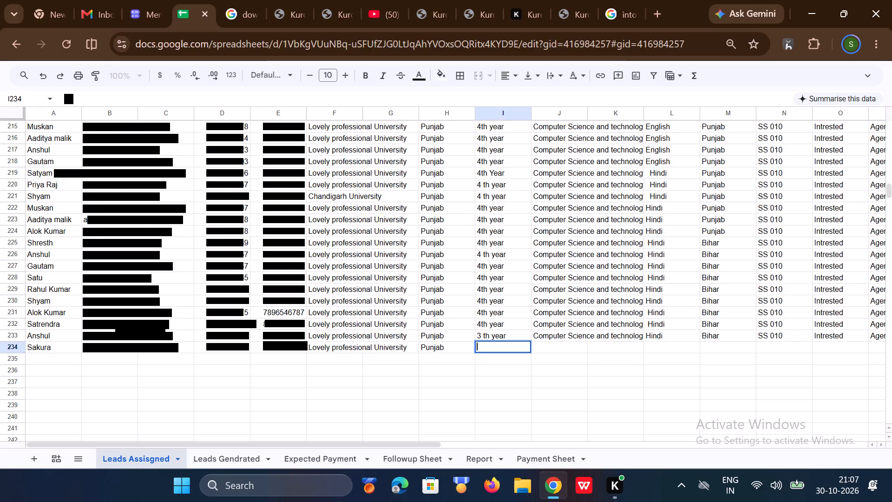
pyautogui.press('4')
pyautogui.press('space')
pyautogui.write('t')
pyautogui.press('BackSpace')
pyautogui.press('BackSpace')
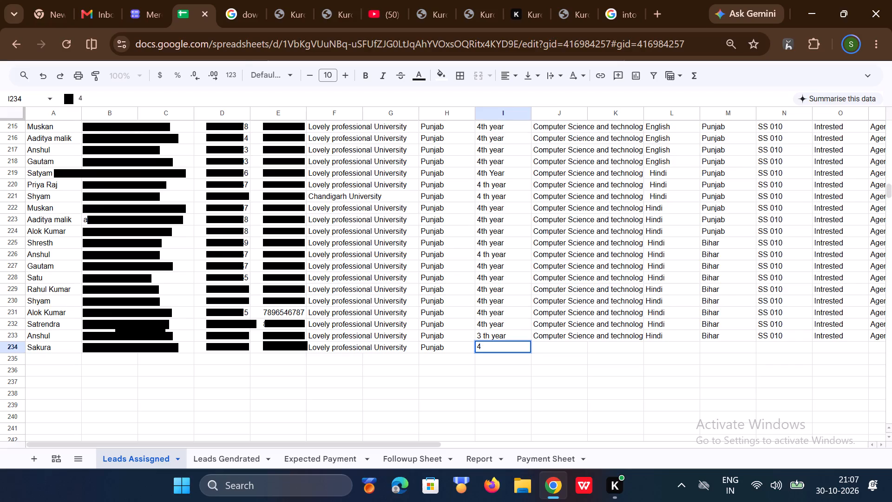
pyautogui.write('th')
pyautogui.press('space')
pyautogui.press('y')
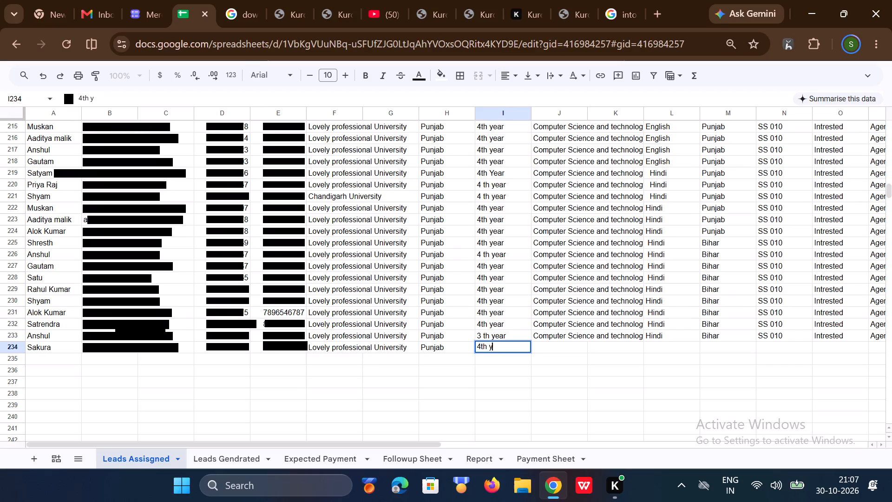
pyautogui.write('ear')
# Enter Computer Science and technology as Sakura's course in cell J234.
pyautogui.doubleClick(546, 351)
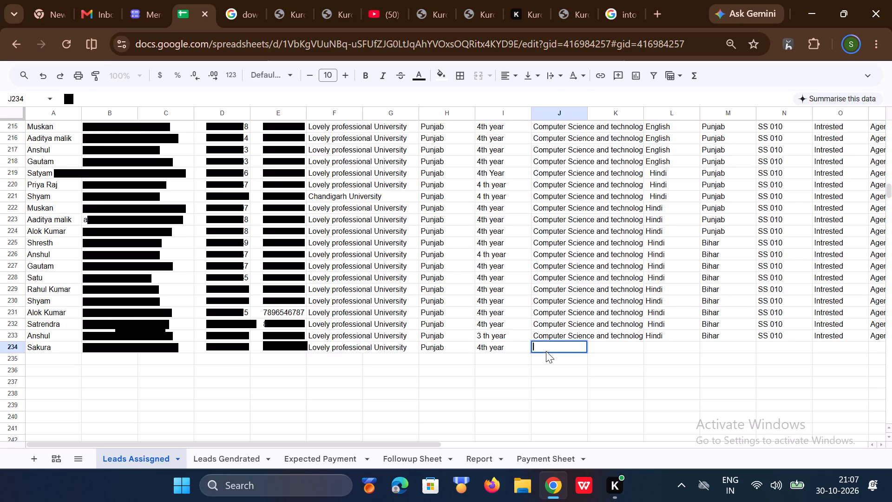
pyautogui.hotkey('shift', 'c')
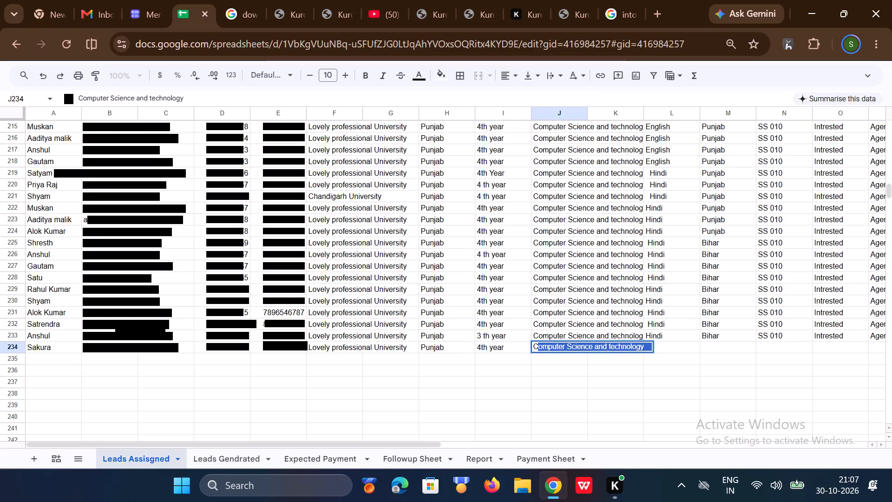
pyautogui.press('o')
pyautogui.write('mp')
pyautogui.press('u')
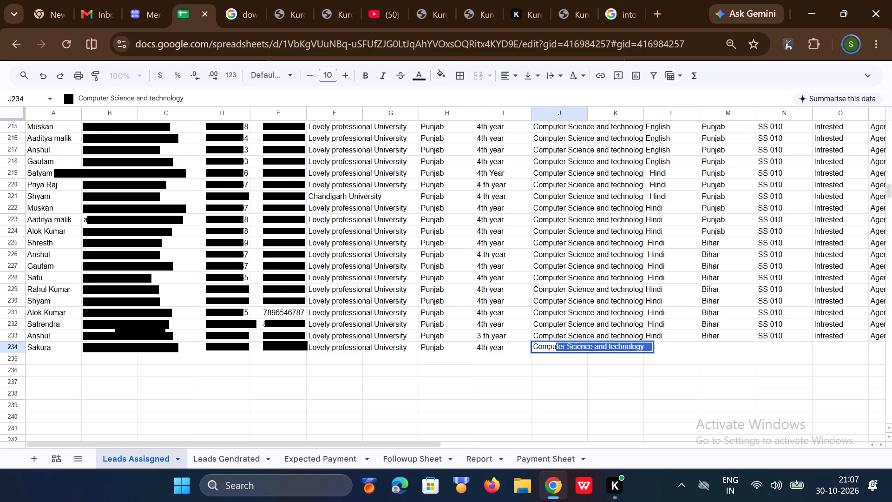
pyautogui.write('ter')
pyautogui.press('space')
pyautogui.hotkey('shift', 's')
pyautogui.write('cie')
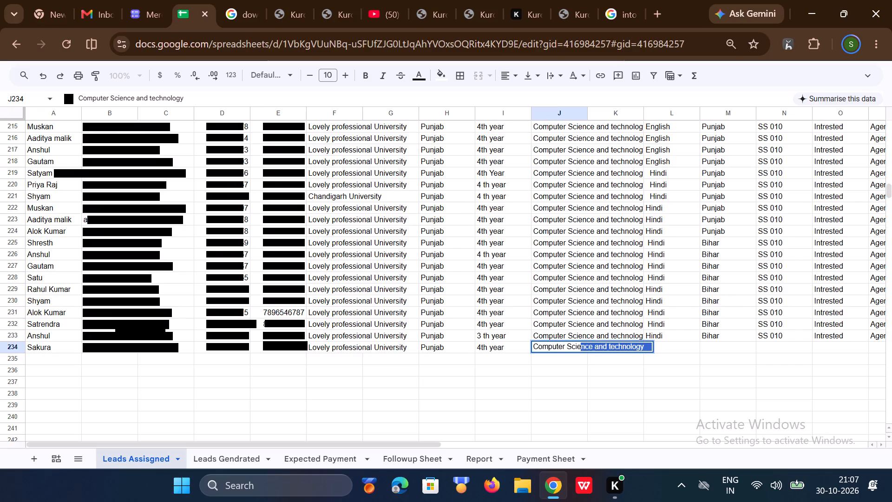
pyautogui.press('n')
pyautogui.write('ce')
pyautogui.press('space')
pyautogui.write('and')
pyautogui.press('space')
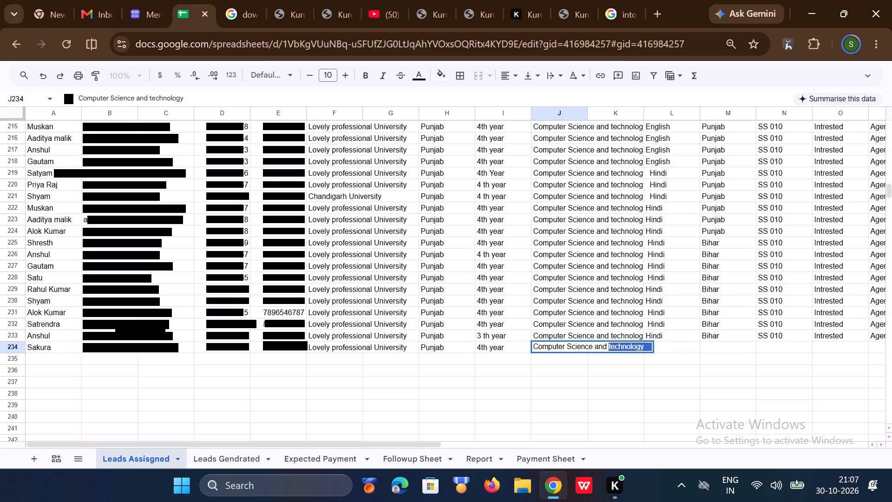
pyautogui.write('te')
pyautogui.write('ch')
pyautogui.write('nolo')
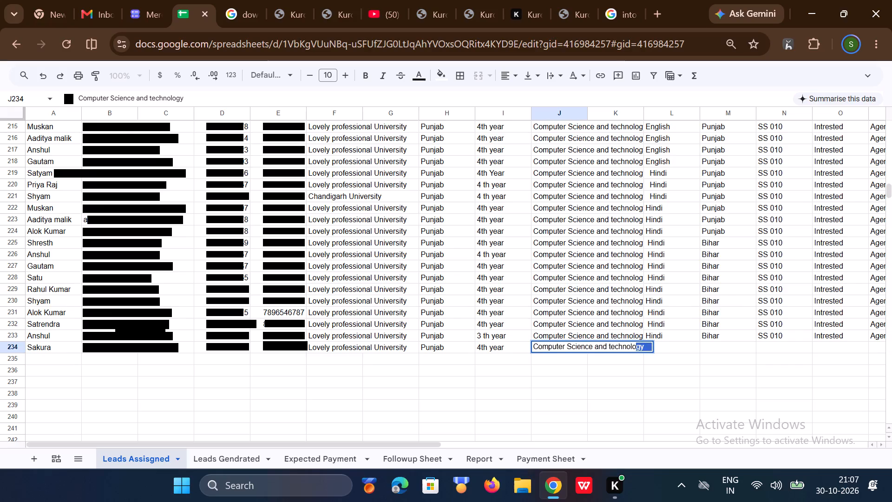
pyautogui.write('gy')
pyautogui.click(536, 373)
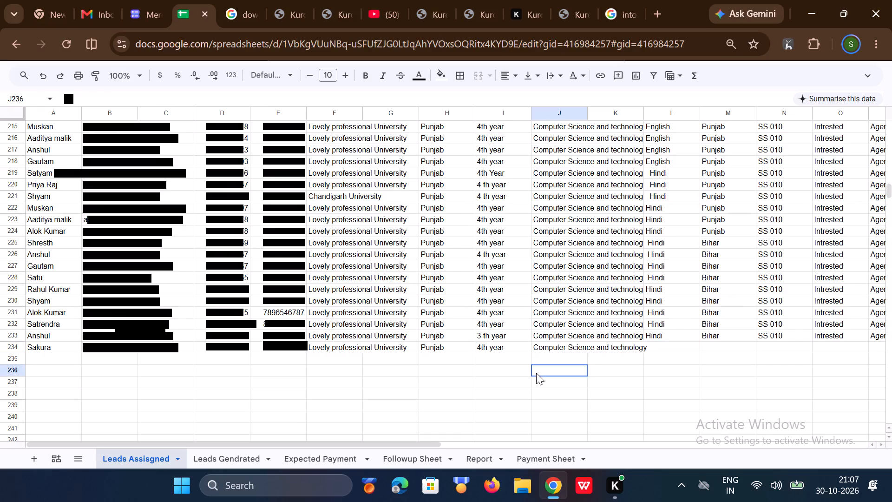
pyautogui.click(649, 359)
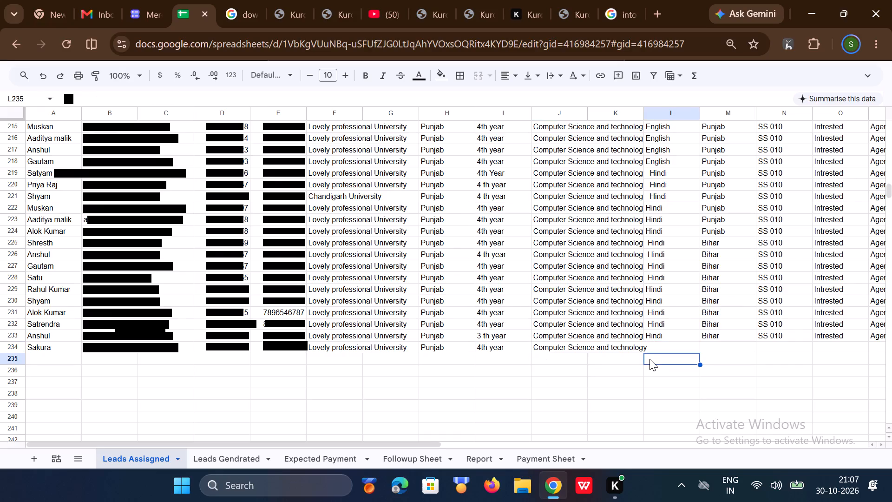